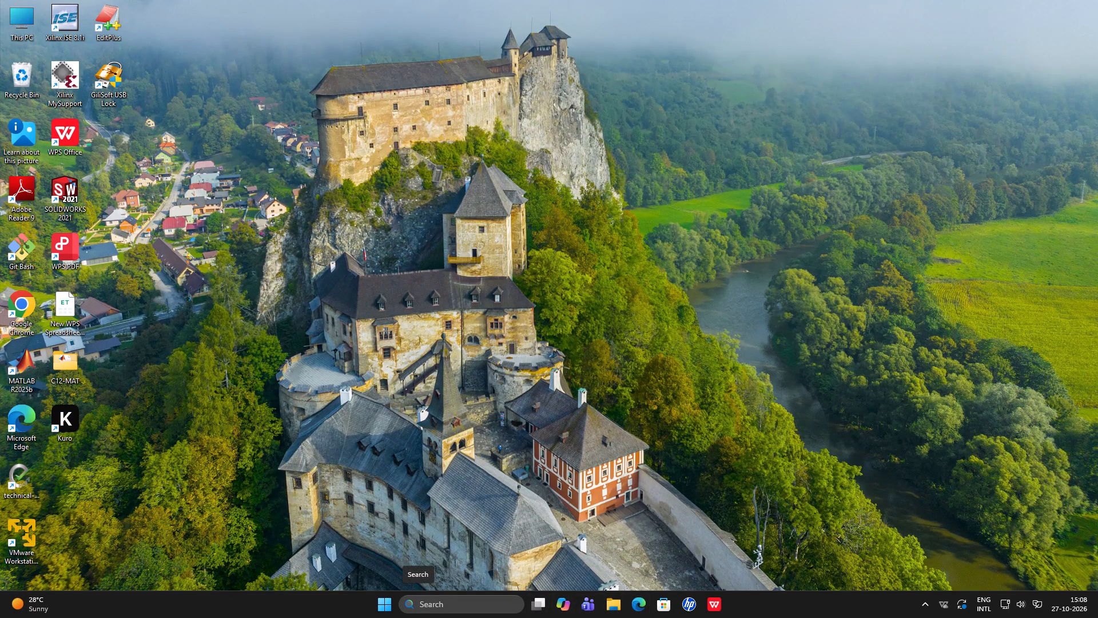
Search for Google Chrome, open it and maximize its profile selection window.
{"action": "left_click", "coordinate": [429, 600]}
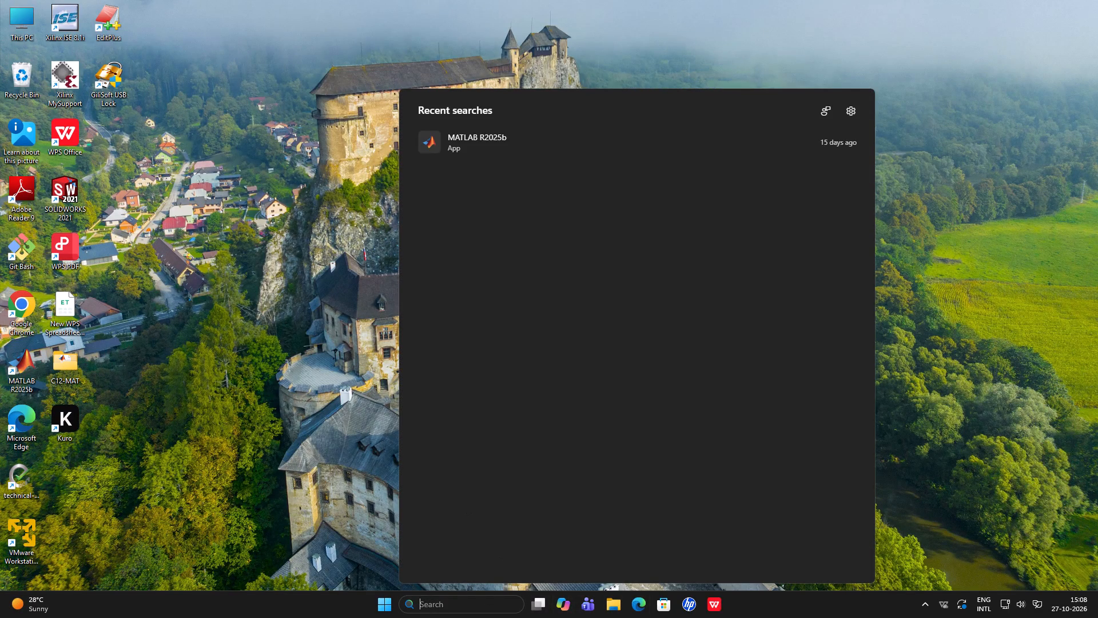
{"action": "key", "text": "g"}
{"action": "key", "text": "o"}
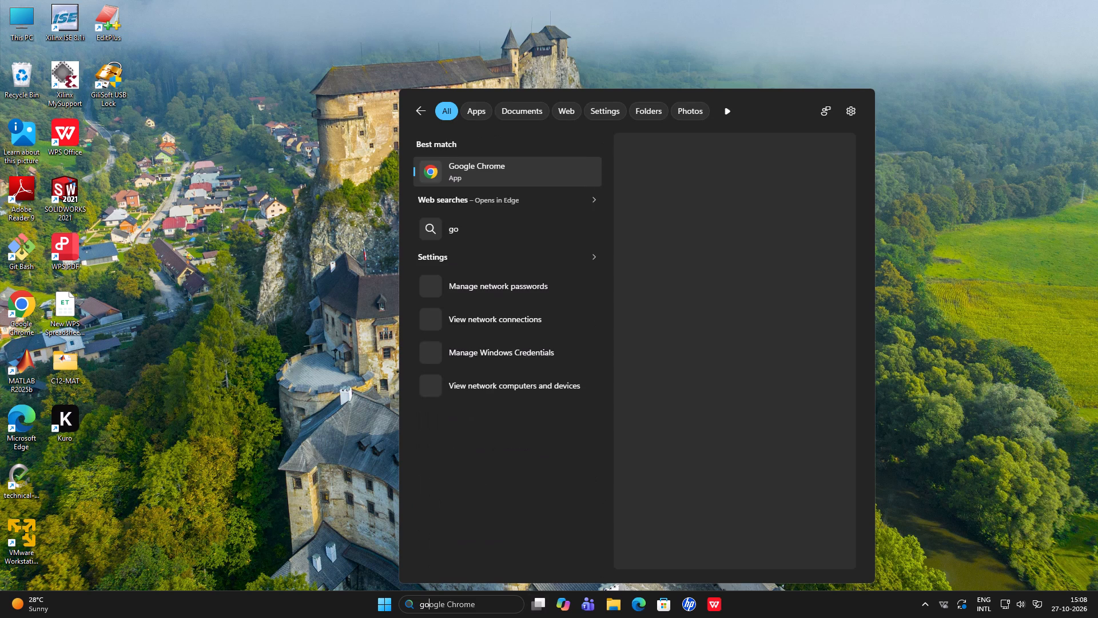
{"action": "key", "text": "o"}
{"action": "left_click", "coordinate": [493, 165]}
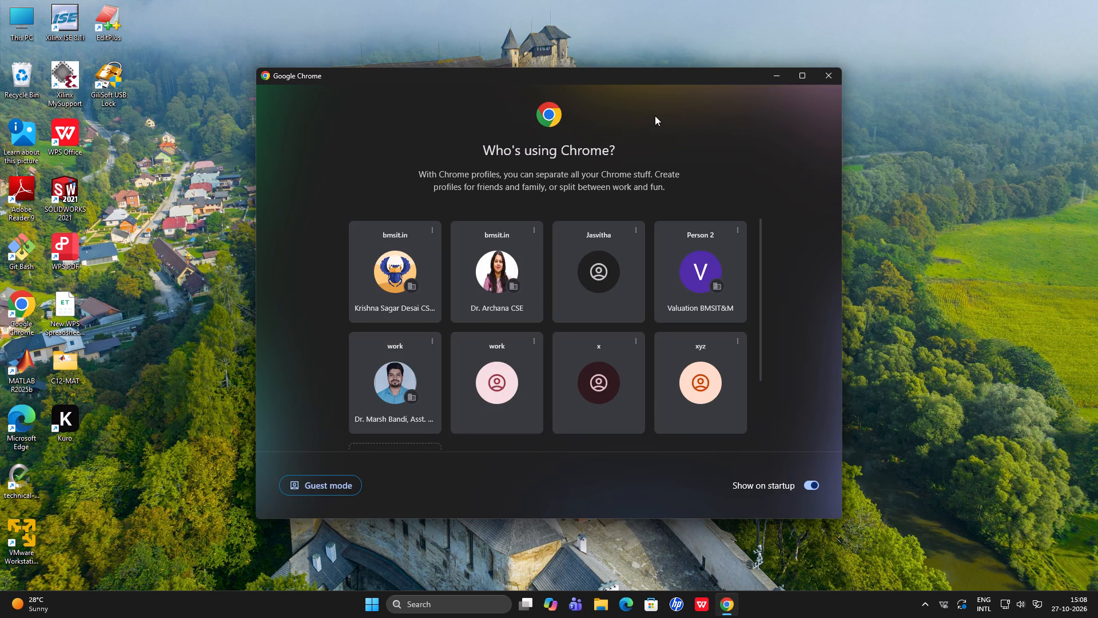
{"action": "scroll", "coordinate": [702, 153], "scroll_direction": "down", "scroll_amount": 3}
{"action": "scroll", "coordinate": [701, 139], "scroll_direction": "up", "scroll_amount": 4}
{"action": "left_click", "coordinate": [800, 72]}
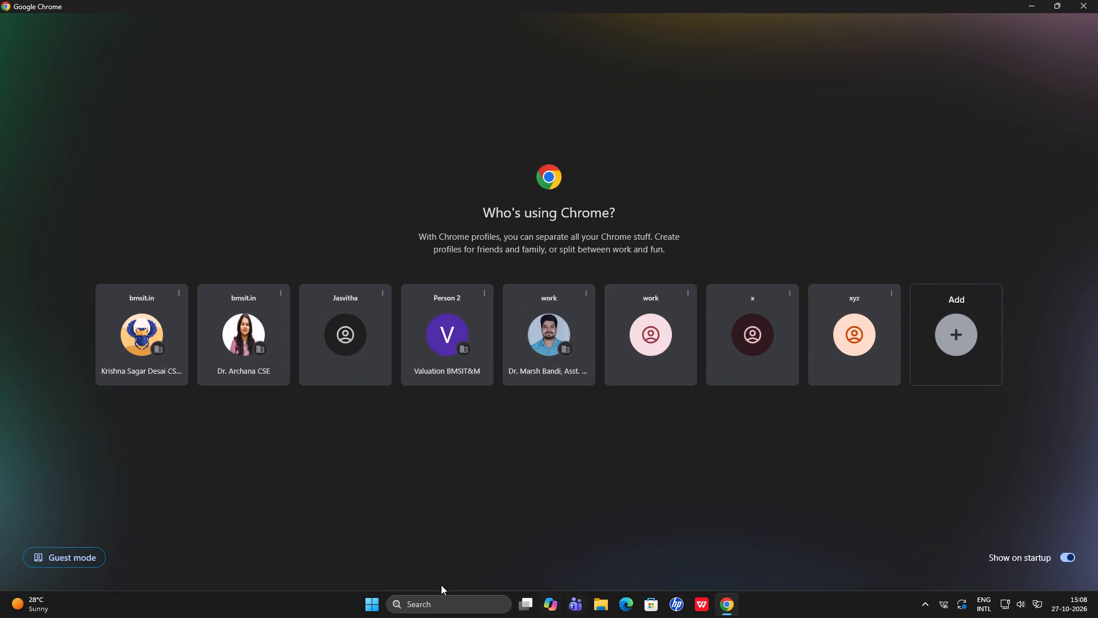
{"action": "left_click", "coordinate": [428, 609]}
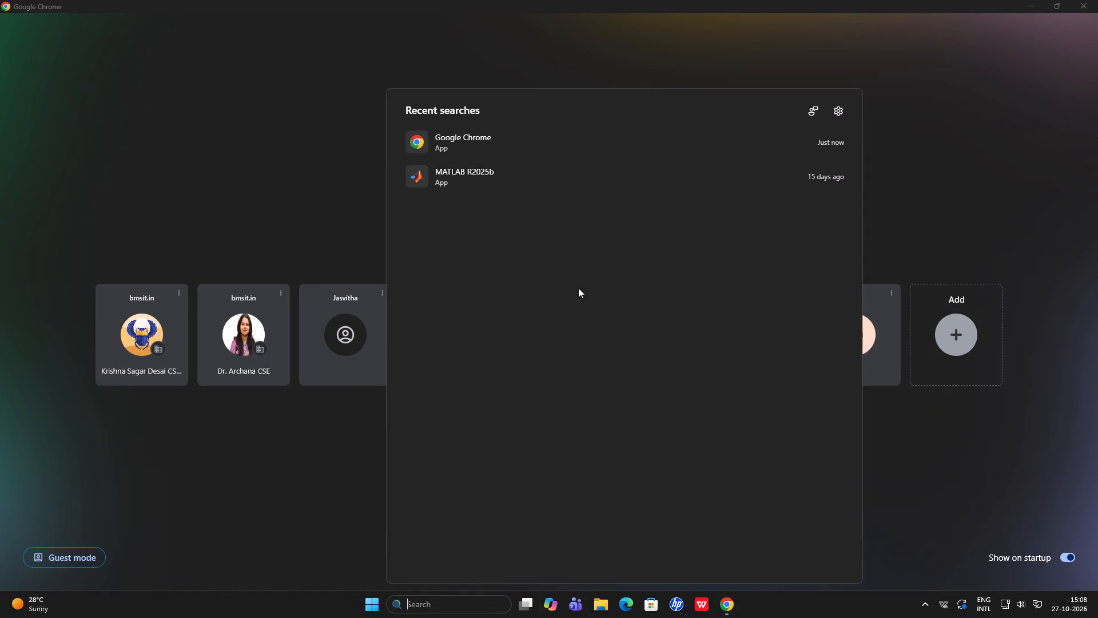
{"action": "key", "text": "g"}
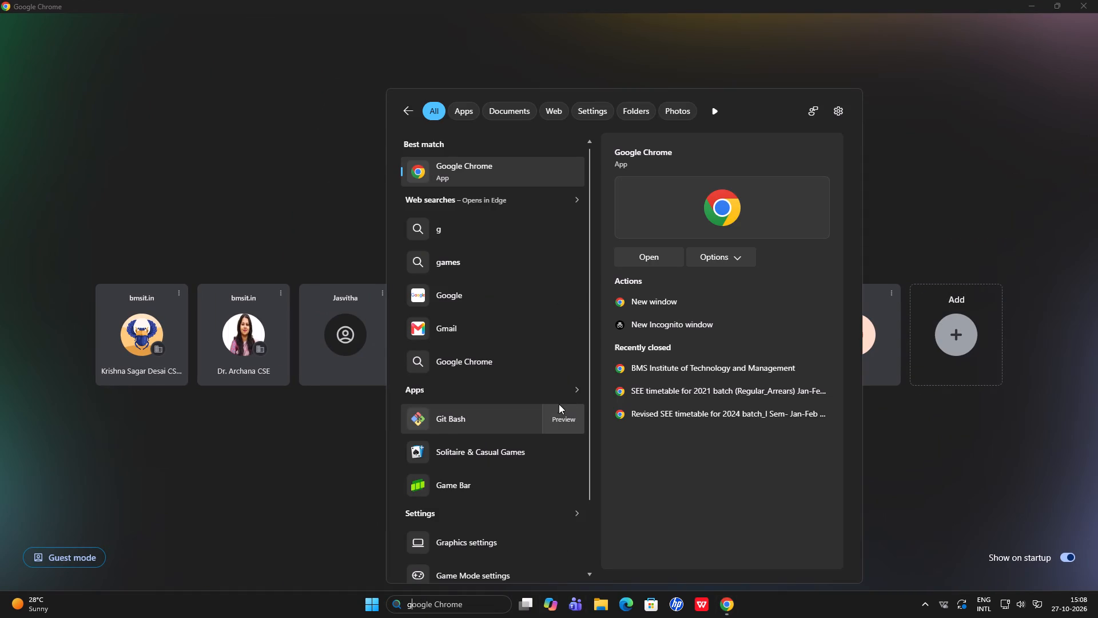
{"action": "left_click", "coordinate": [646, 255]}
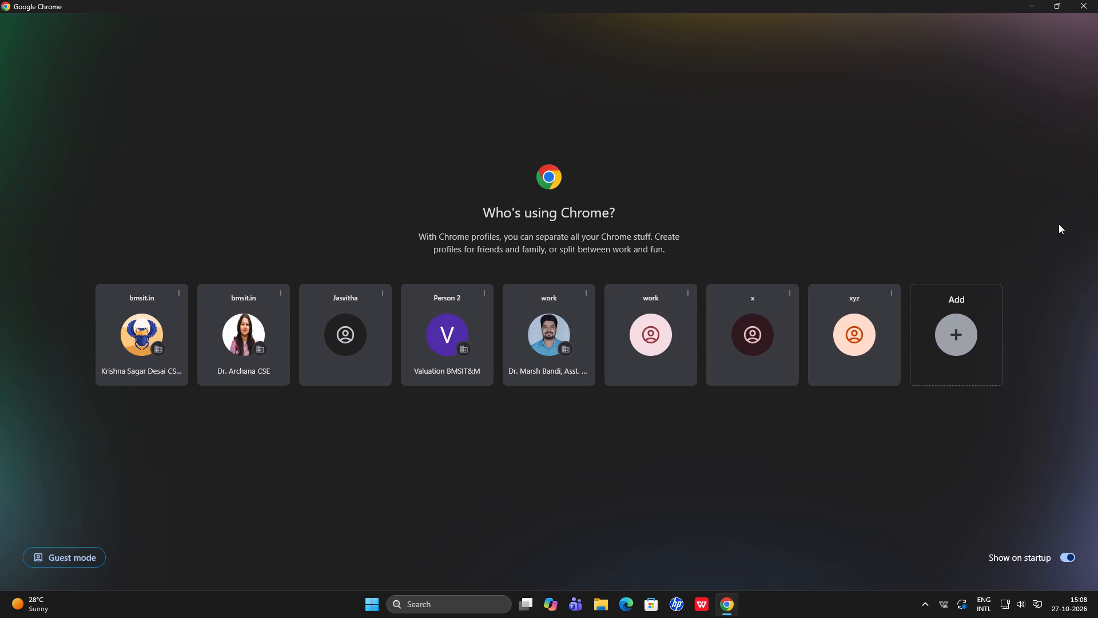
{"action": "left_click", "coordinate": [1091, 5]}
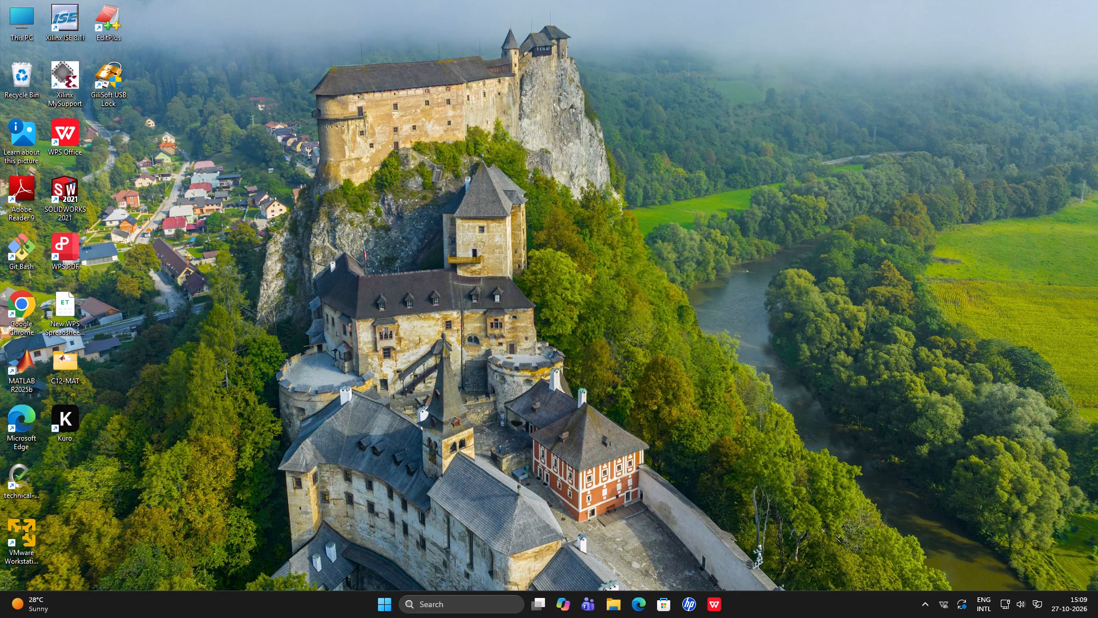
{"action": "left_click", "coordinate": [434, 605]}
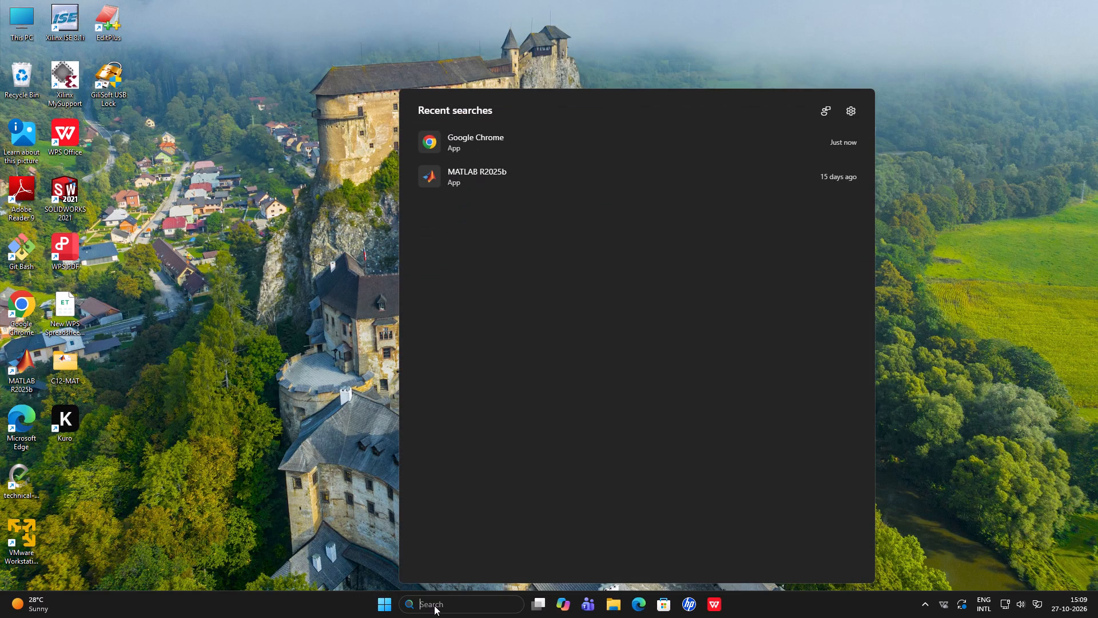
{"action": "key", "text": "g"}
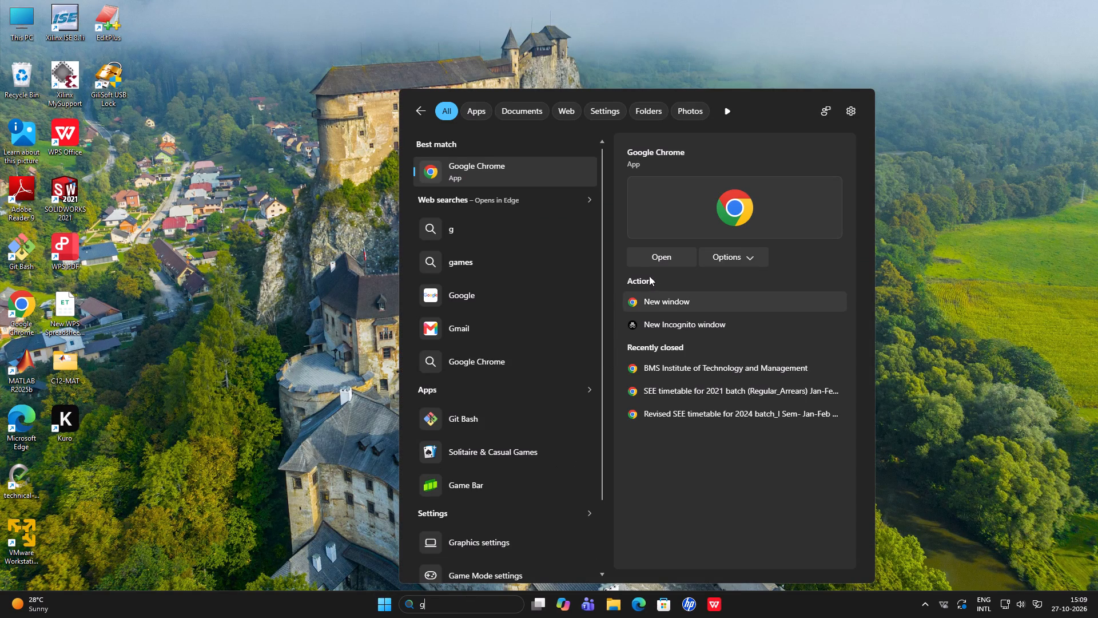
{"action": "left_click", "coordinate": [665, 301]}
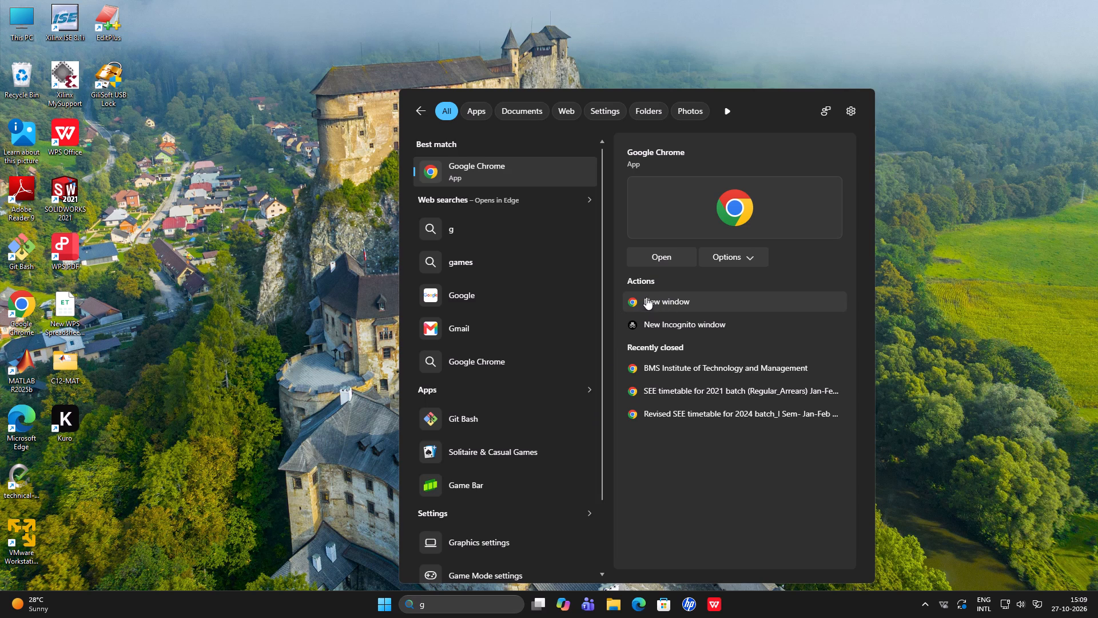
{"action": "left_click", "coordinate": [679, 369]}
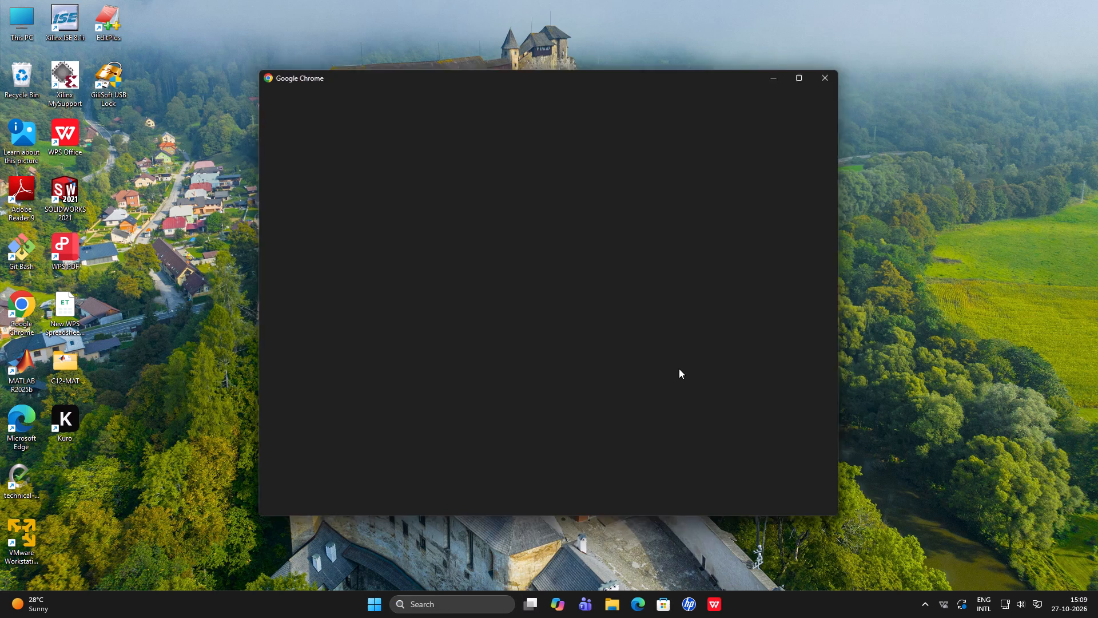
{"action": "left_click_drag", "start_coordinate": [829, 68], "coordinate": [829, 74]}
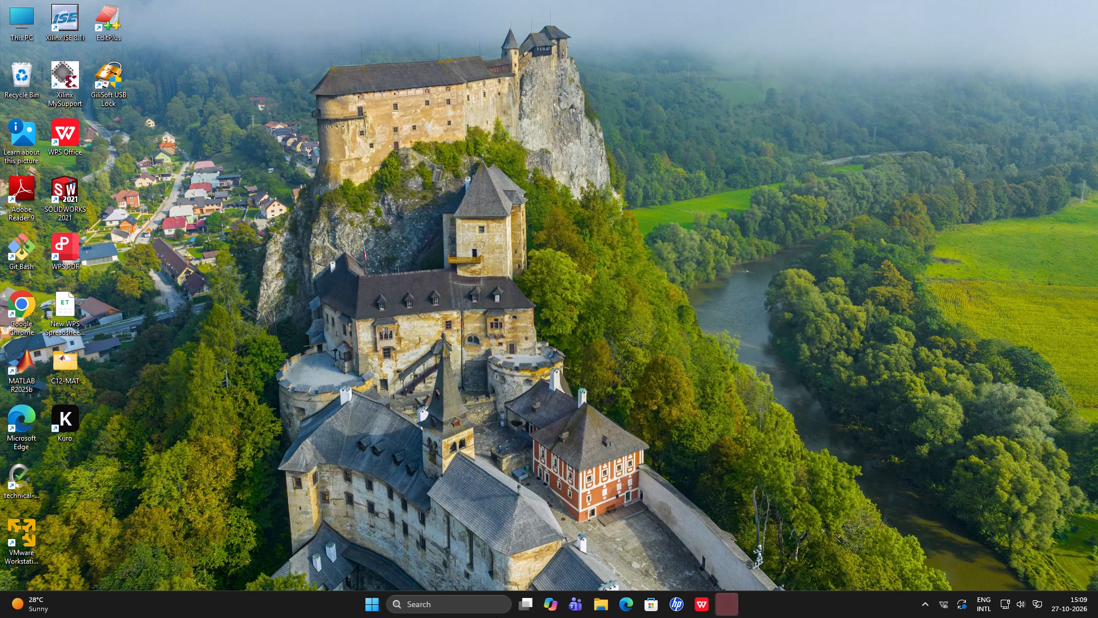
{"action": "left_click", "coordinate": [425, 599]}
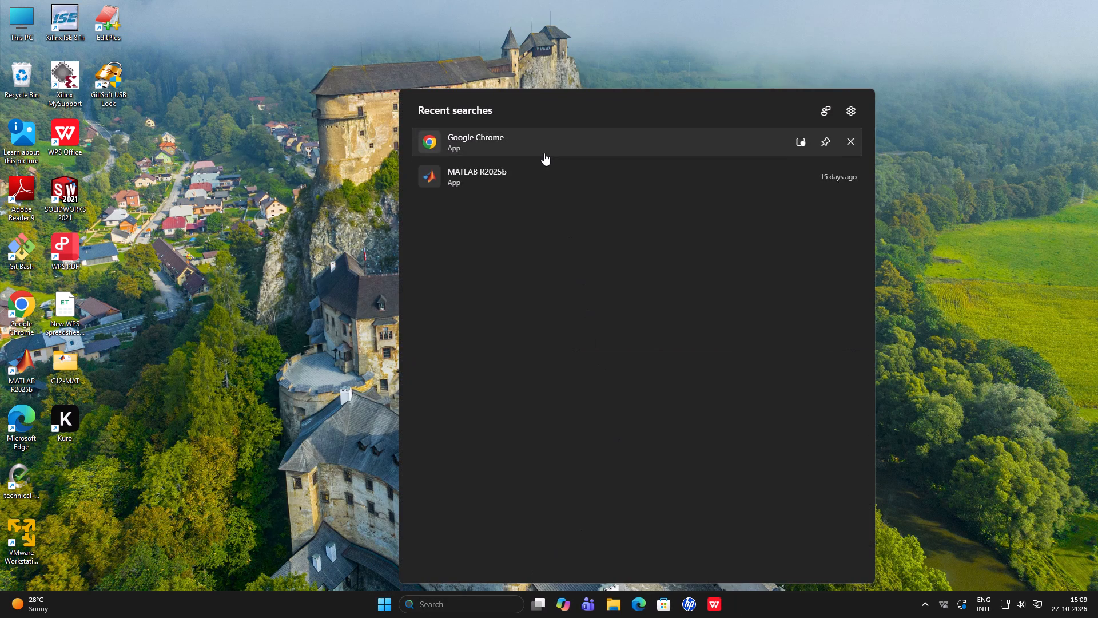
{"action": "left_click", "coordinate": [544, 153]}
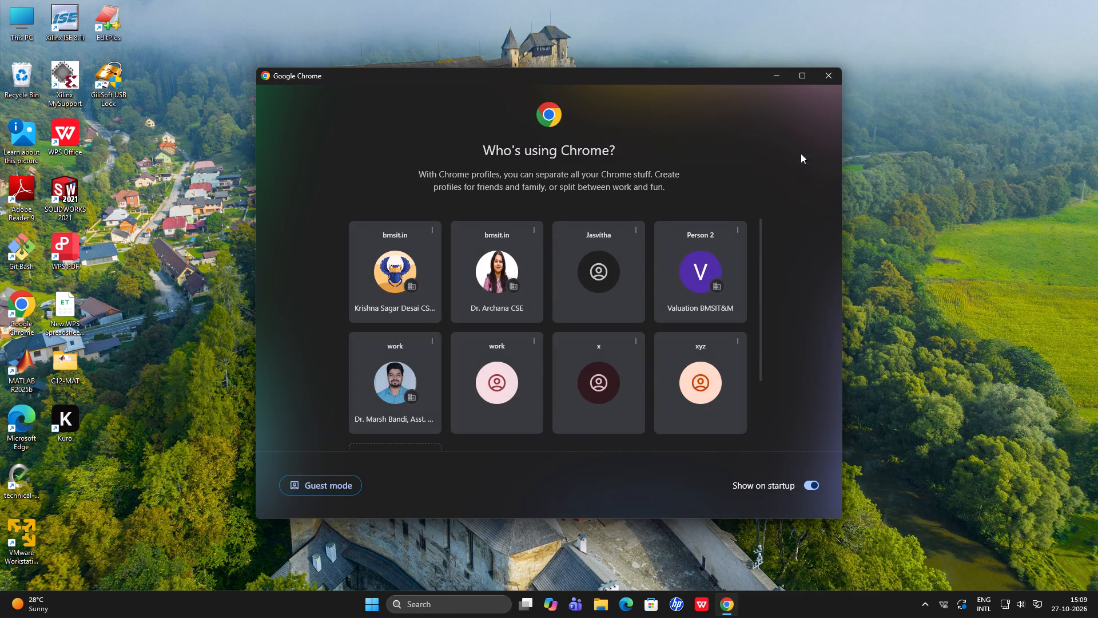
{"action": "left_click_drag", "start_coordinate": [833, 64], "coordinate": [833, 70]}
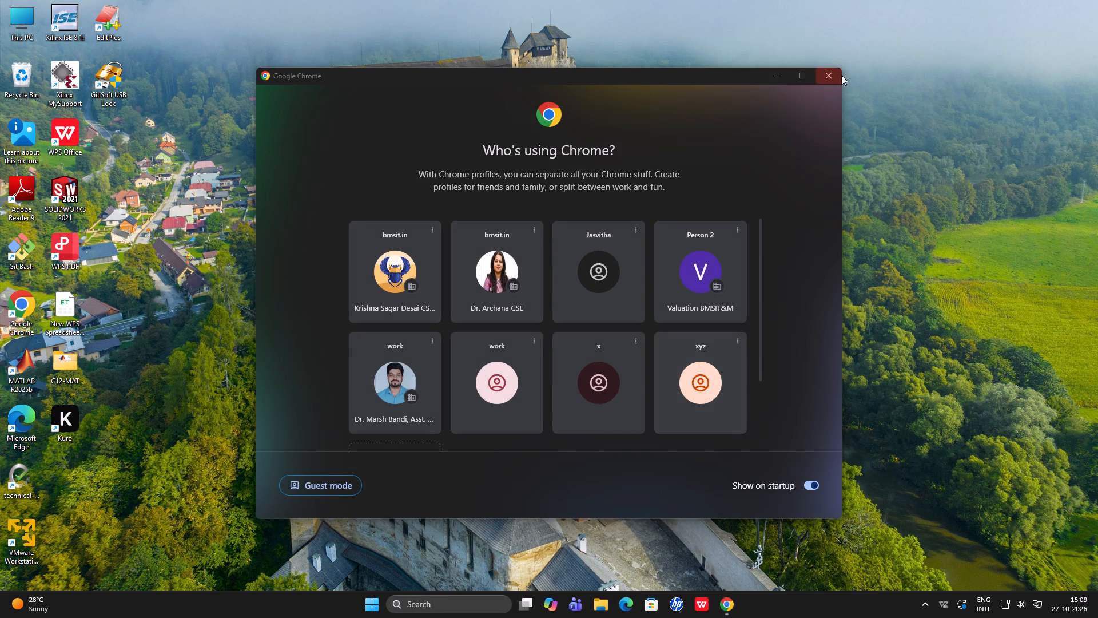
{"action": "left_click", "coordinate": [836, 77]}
{"action": "left_click", "coordinate": [432, 605]}
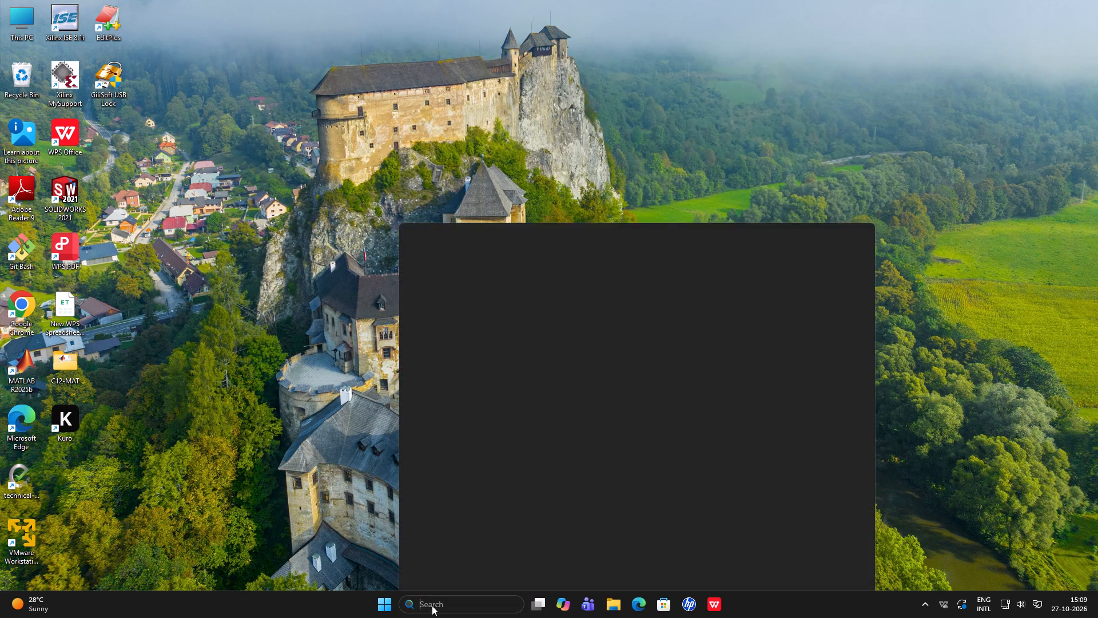
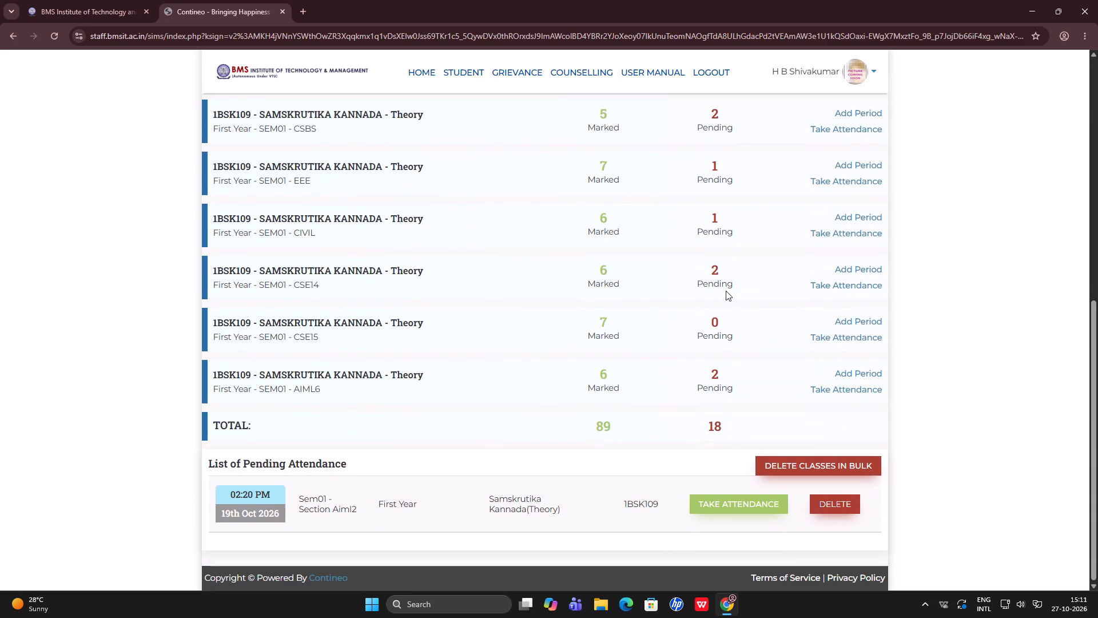
{"action": "left_click", "coordinate": [733, 505]}
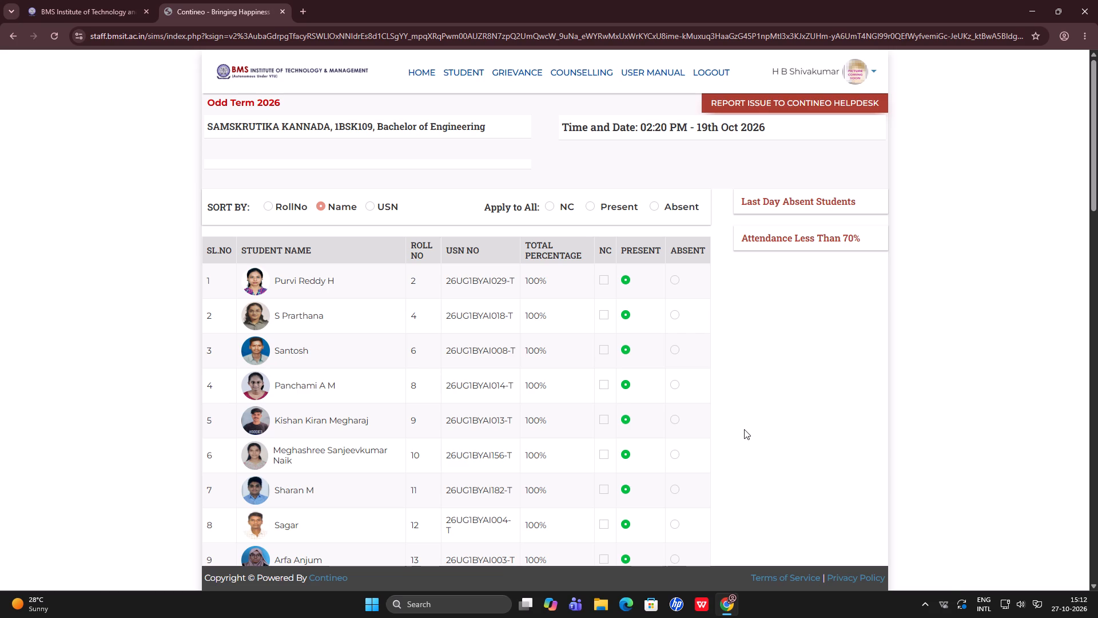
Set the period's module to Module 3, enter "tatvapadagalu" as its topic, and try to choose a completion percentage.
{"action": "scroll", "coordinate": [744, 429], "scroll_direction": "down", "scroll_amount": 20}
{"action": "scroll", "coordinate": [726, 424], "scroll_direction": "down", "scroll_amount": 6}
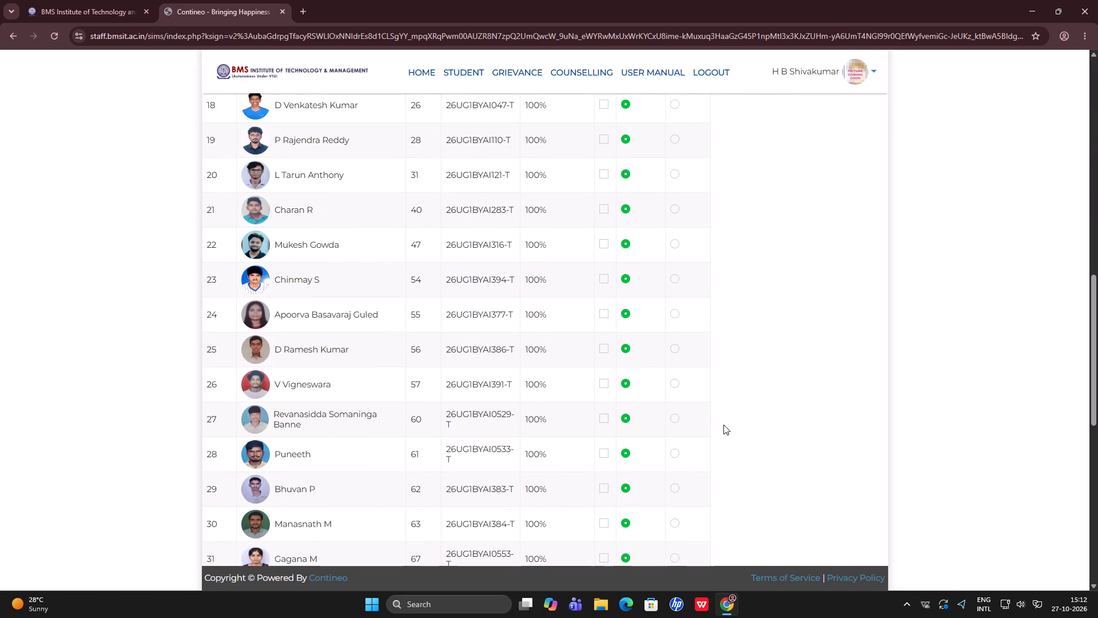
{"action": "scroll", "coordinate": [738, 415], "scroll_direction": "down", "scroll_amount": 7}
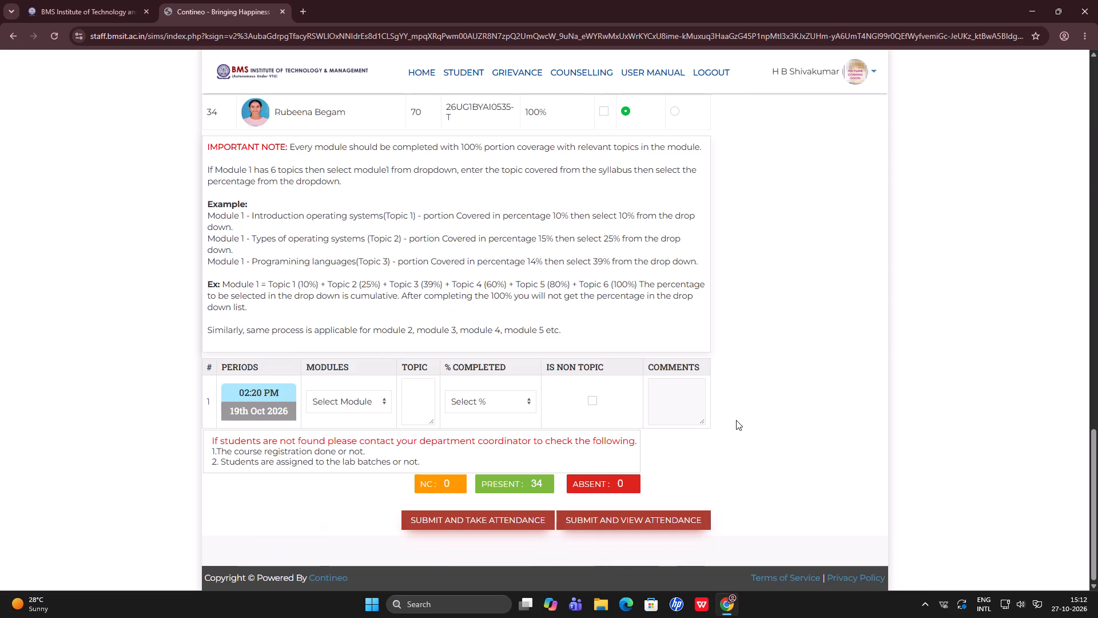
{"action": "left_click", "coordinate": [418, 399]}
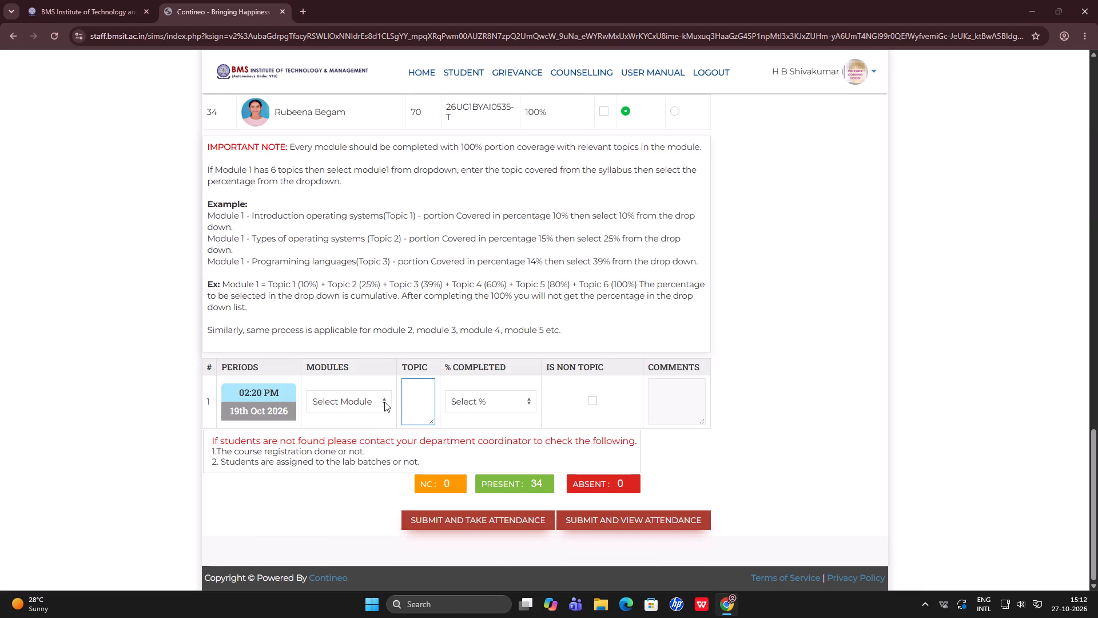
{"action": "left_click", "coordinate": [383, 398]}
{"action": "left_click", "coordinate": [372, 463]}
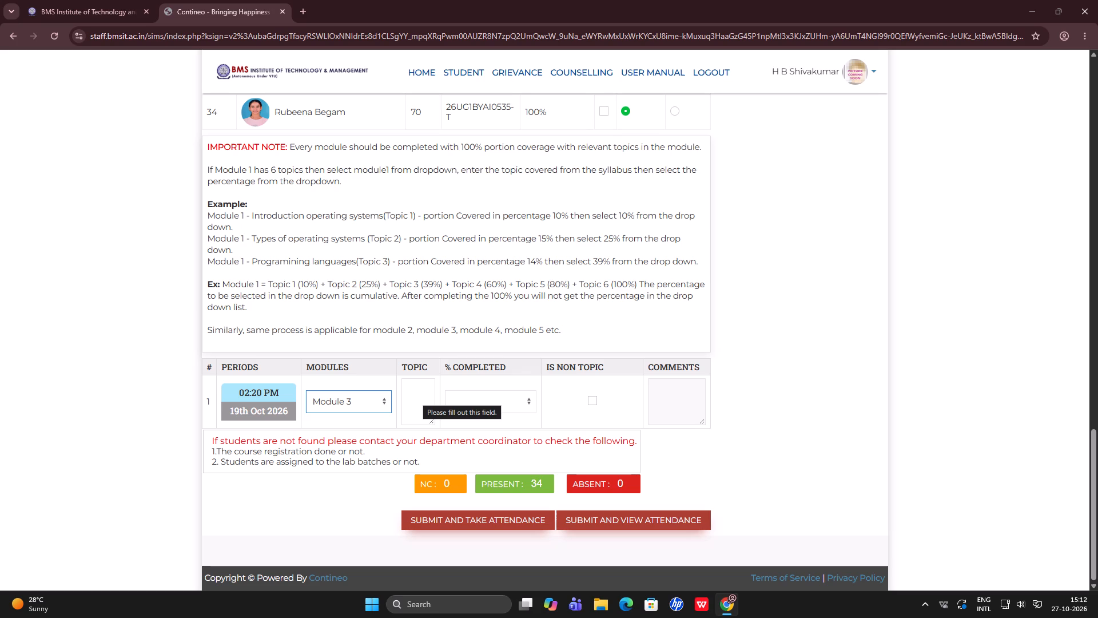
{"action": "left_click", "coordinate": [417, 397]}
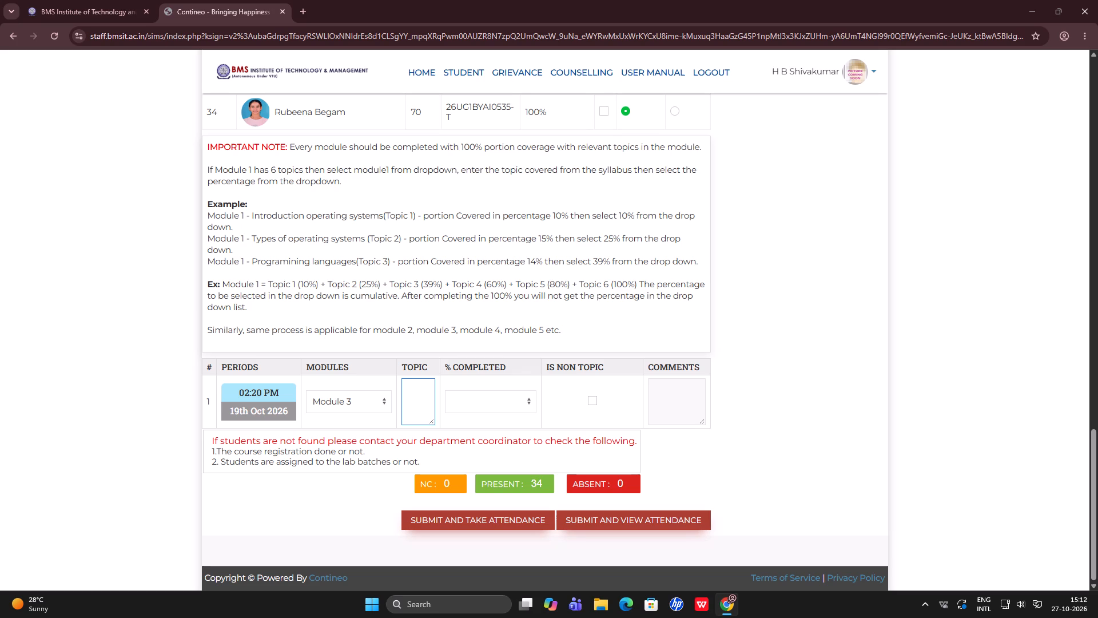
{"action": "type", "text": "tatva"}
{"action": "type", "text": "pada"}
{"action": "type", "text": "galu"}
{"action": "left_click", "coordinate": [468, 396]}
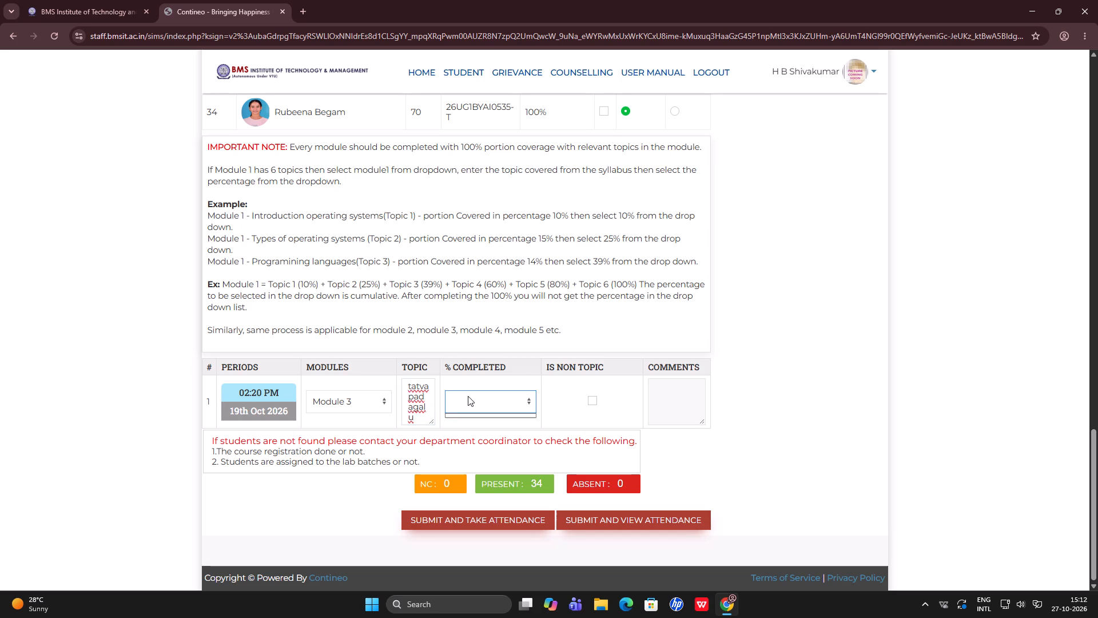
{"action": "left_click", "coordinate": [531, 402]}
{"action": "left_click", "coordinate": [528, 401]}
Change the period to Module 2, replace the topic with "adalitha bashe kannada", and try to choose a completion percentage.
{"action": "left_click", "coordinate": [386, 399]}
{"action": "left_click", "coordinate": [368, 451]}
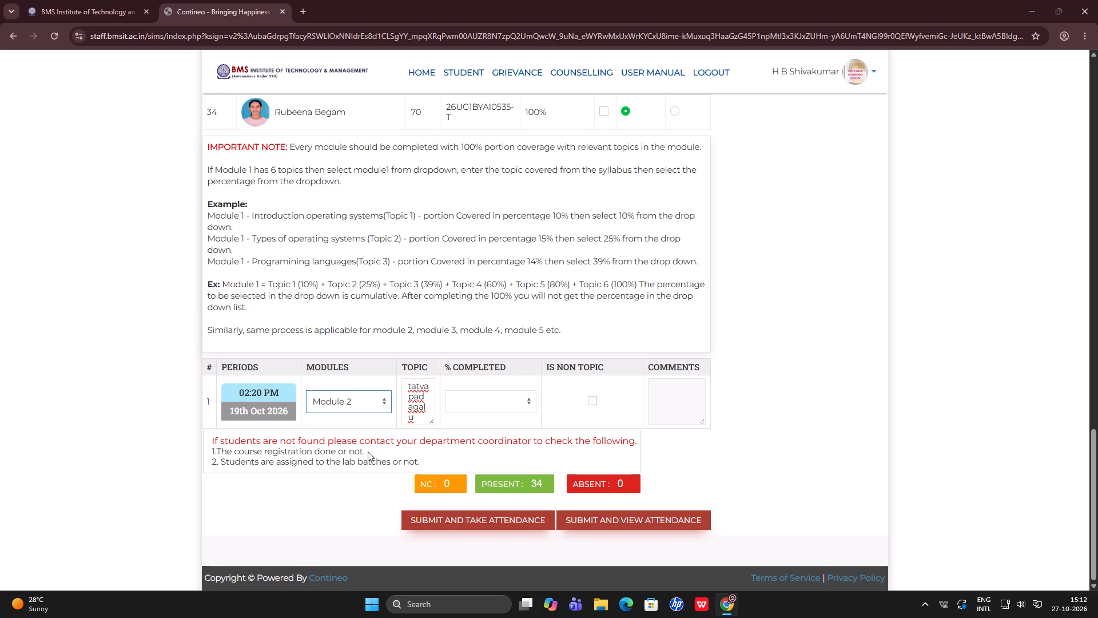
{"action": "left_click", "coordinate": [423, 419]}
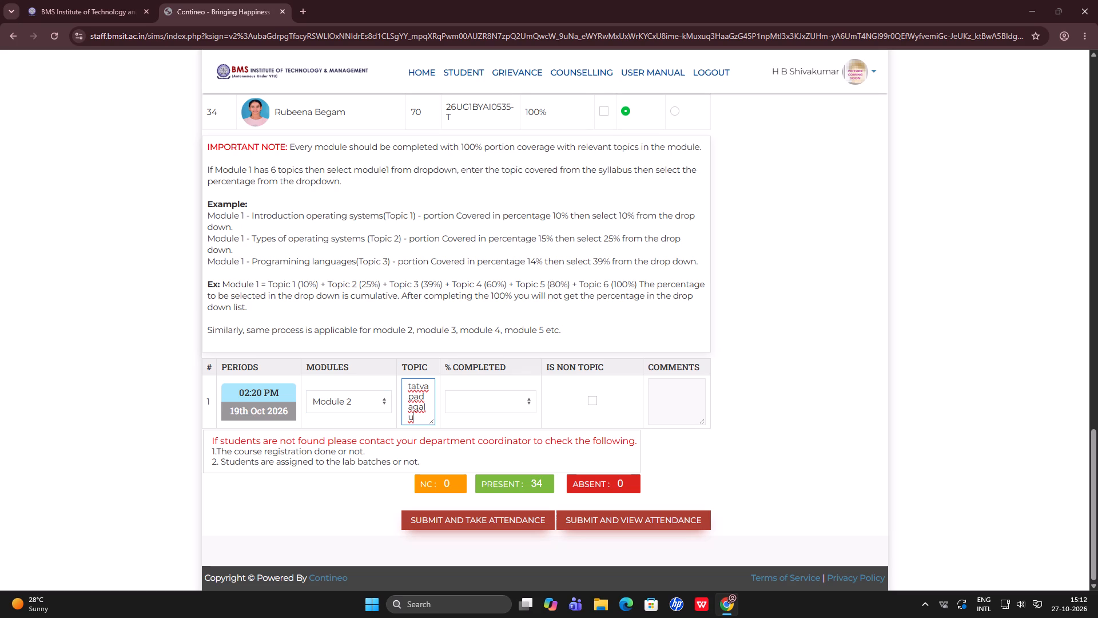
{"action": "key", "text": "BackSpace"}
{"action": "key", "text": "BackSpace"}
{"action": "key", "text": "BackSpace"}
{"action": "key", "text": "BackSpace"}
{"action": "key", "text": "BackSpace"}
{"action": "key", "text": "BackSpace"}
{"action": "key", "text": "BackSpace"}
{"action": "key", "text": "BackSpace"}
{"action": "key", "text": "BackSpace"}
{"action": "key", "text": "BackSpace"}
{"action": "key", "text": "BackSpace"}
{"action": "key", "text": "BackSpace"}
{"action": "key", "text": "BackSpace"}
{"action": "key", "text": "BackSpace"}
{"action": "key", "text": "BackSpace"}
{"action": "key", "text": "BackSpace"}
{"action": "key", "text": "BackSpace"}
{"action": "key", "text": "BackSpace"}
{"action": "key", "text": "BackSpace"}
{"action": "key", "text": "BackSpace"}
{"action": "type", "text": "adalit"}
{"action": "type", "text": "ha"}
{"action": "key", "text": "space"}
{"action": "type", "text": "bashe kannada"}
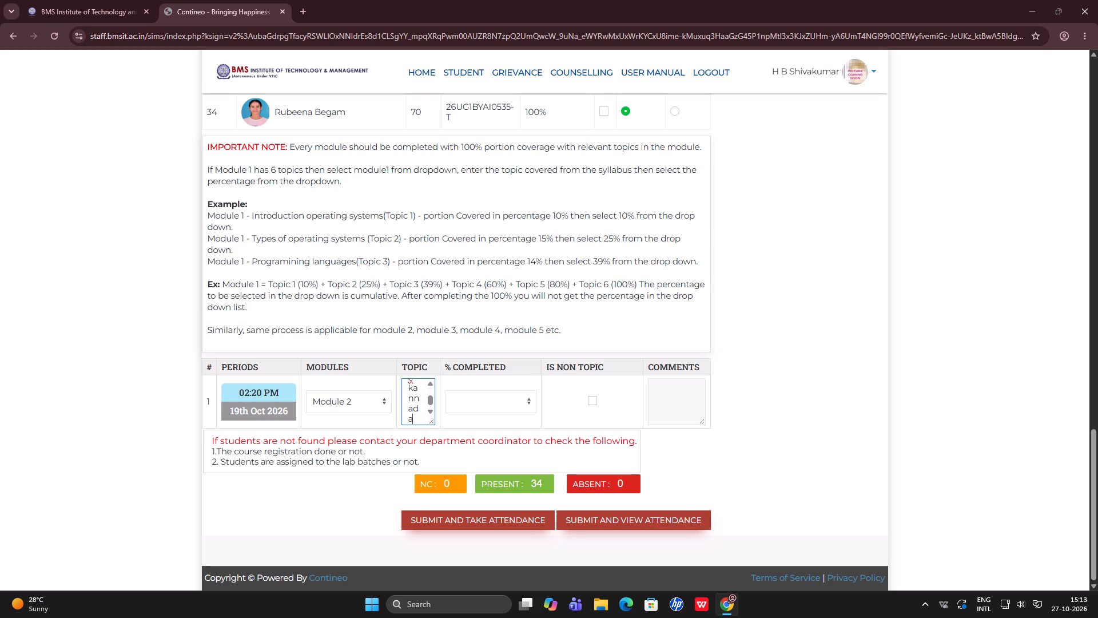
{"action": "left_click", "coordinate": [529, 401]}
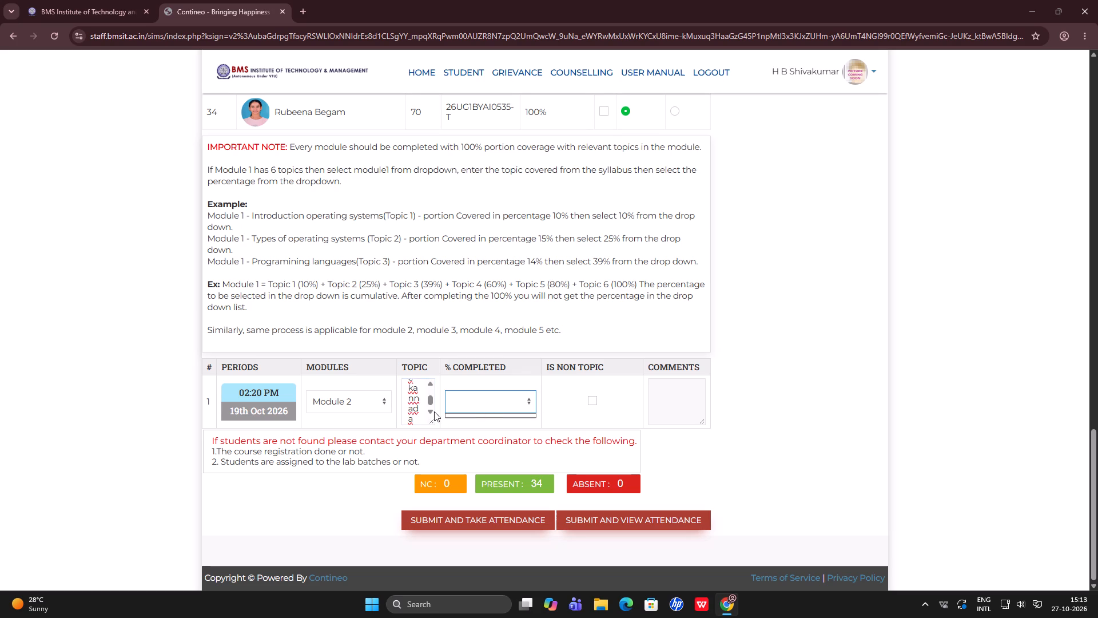
Change the period's module to Module 4 and clear its topic text.
{"action": "left_click", "coordinate": [381, 402]}
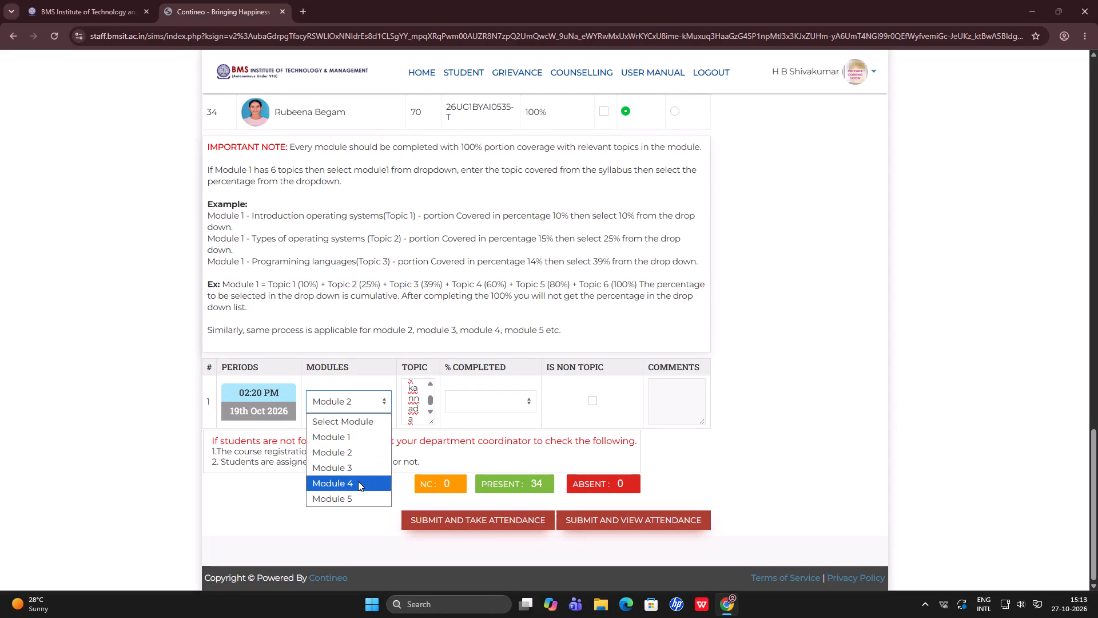
{"action": "left_click", "coordinate": [358, 481]}
{"action": "left_click", "coordinate": [419, 422]}
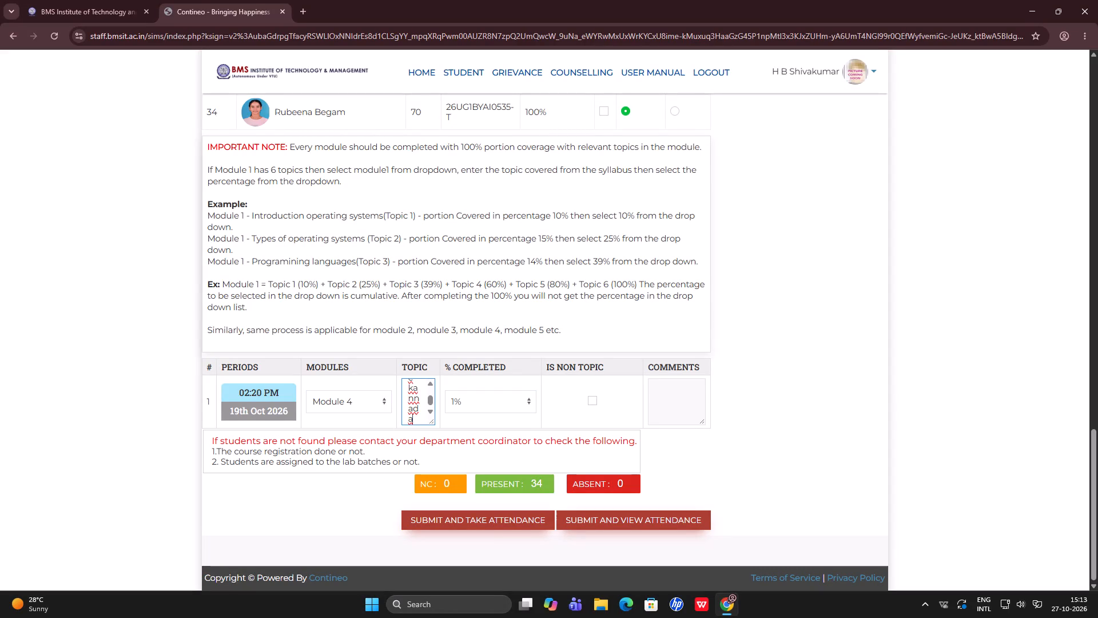
{"action": "key", "text": "BackSpace"}
{"action": "key", "text": "BackSpace"}
{"action": "key", "text": "BackSpace"}
{"action": "key", "text": "BackSpace"}
{"action": "key", "text": "BackSpace"}
{"action": "key", "text": "BackSpace"}
{"action": "key", "text": "BackSpace"}
{"action": "key", "text": "BackSpace"}
{"action": "key", "text": "BackSpace"}
{"action": "key", "text": "BackSpace"}
{"action": "key", "text": "BackSpace"}
{"action": "key", "text": "BackSpace"}
{"action": "key", "text": "BackSpace"}
{"action": "key", "text": "BackSpace"}
{"action": "key", "text": "BackSpace"}
{"action": "key", "text": "BackSpace"}
{"action": "key", "text": "BackSpace"}
{"action": "key", "text": "BackSpace"}
{"action": "key", "text": "BackSpace"}
{"action": "key", "text": "BackSpace"}
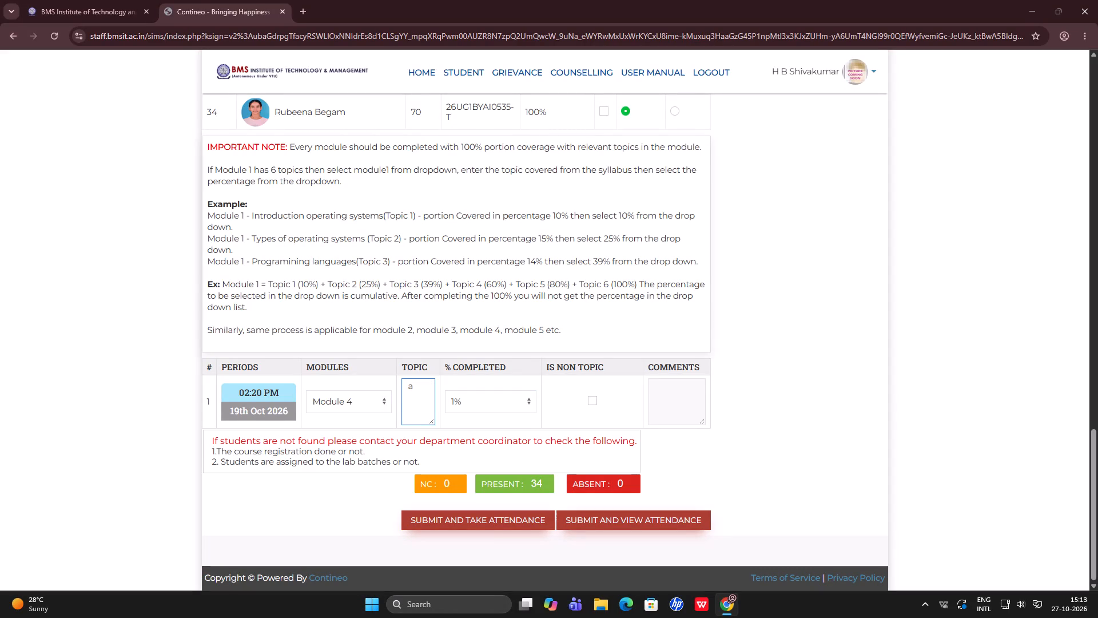
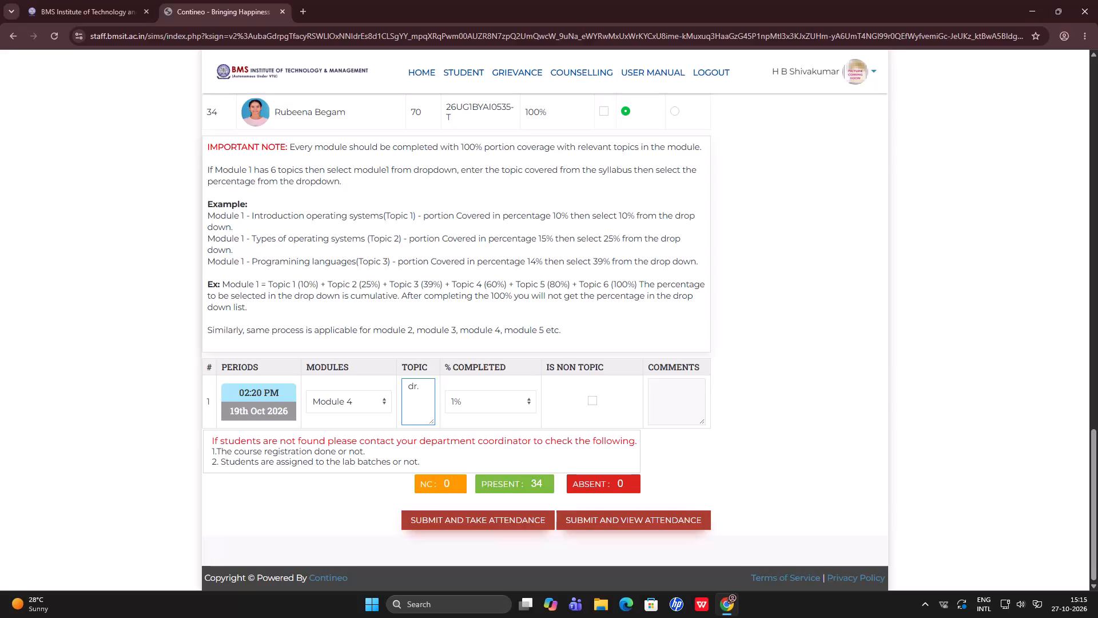
Enter "Dr.Vishveshwaraya vyakthi mathu hithiya" as the topic of the AIML2 period on 19th Oct 2026.
{"action": "key", "text": "BackSpace"}
{"action": "key", "text": "BackSpace"}
{"action": "key", "text": "BackSpace"}
{"action": "key", "text": "space"}
{"action": "key", "text": "BackSpace"}
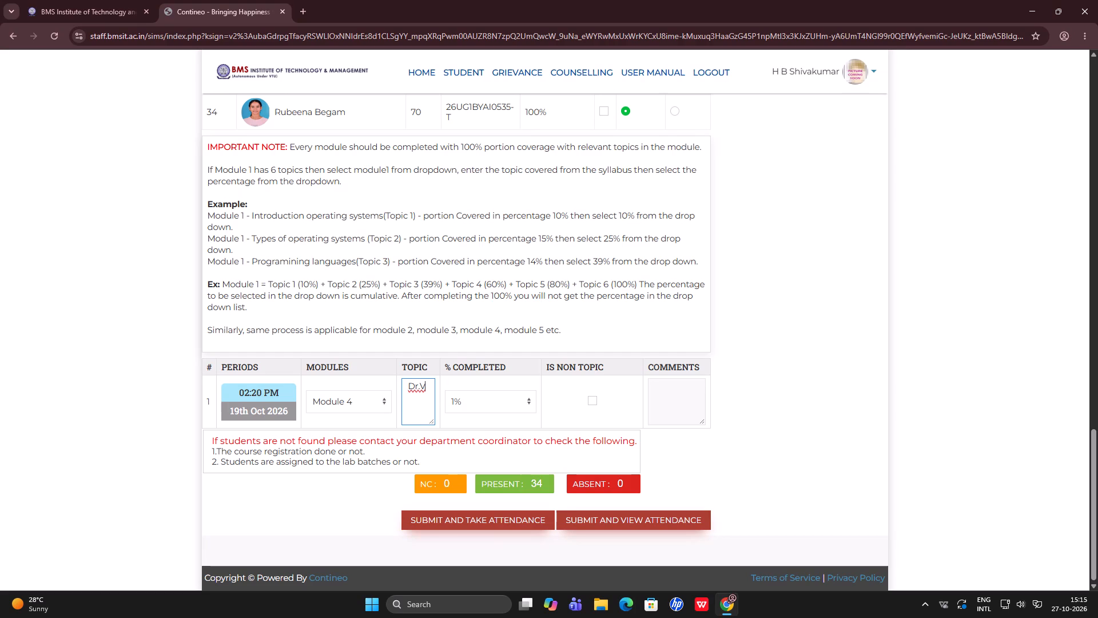
{"action": "type", "text": "ishveshwaraya"}
{"action": "key", "text": "space"}
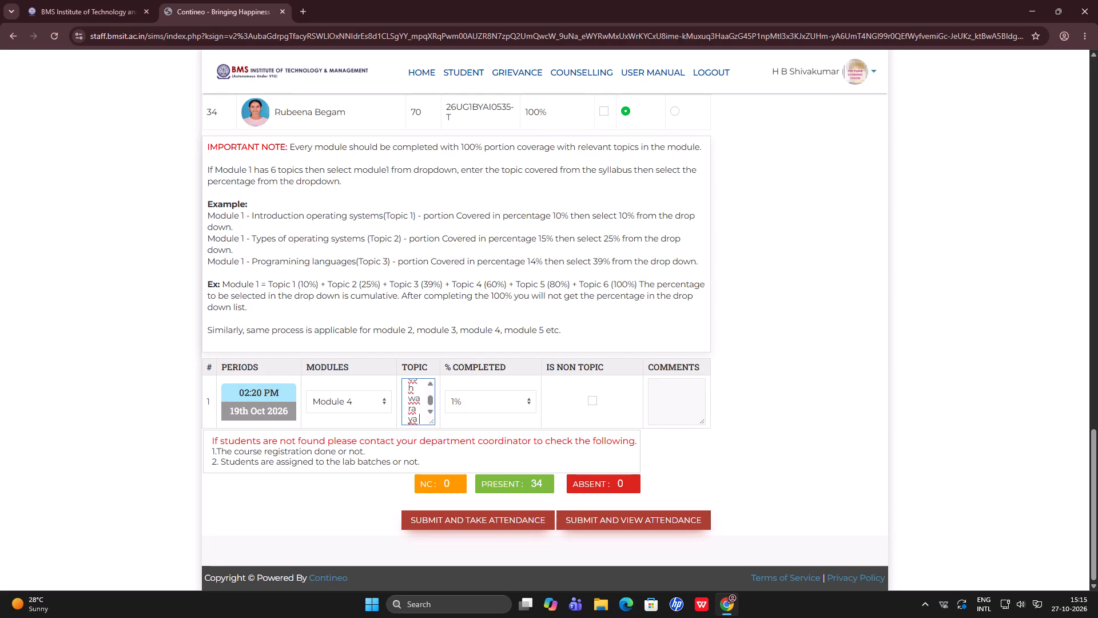
{"action": "type", "text": "vy"}
{"action": "type", "text": "akthi mathu"}
{"action": "key", "text": "space"}
{"action": "type", "text": "hithiya"}
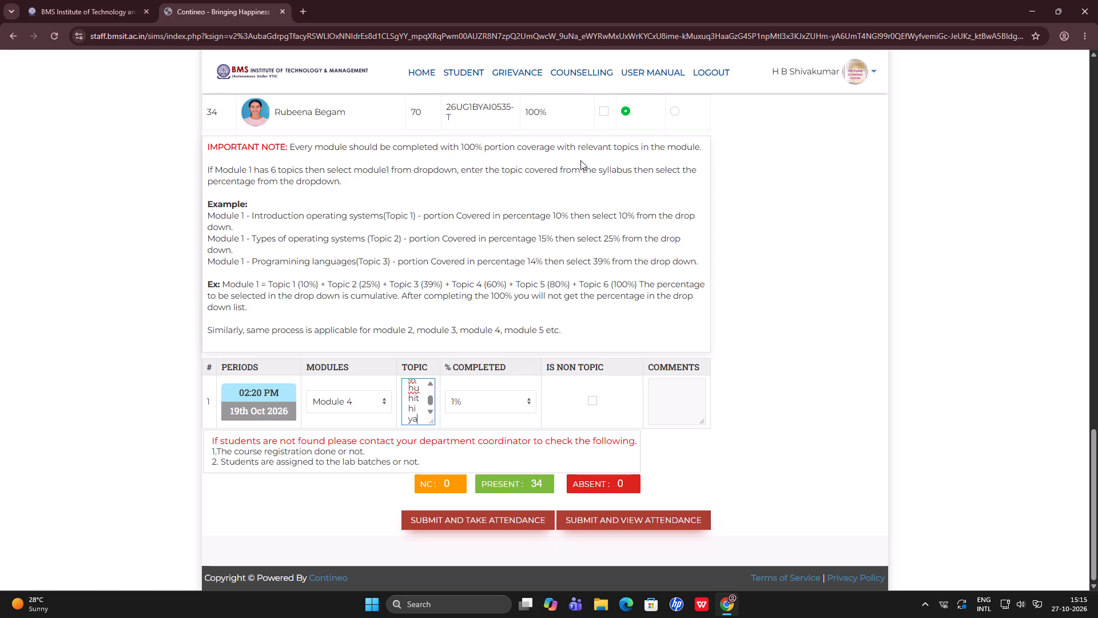
Set the period's completed percentage to 10% and submit the AIML2 attendance.
{"action": "left_click", "coordinate": [528, 401]}
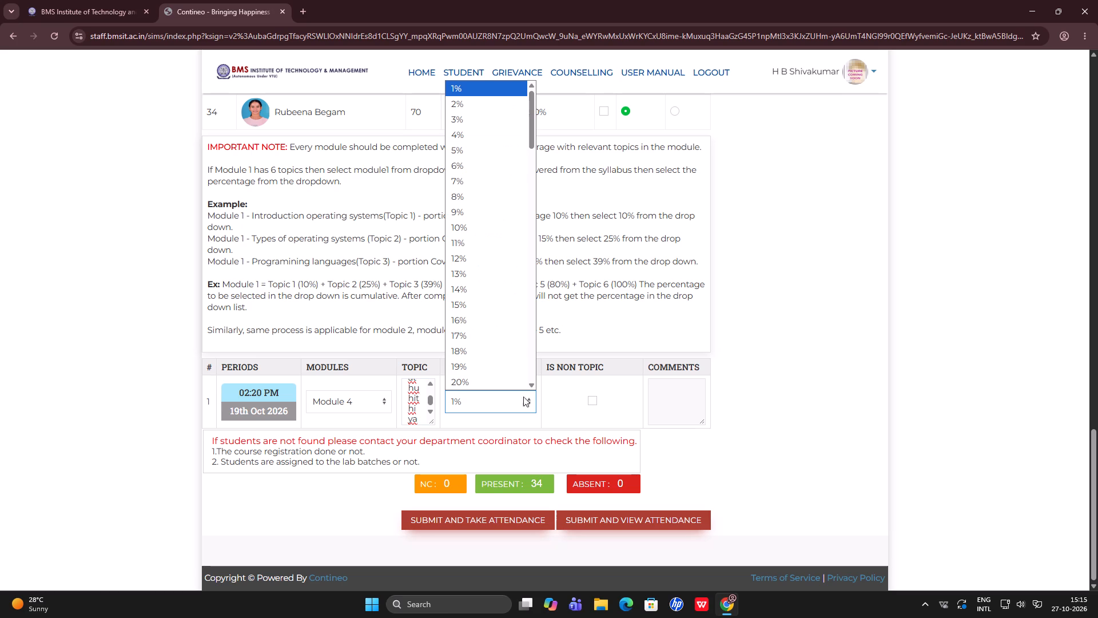
{"action": "left_click", "coordinate": [516, 229]}
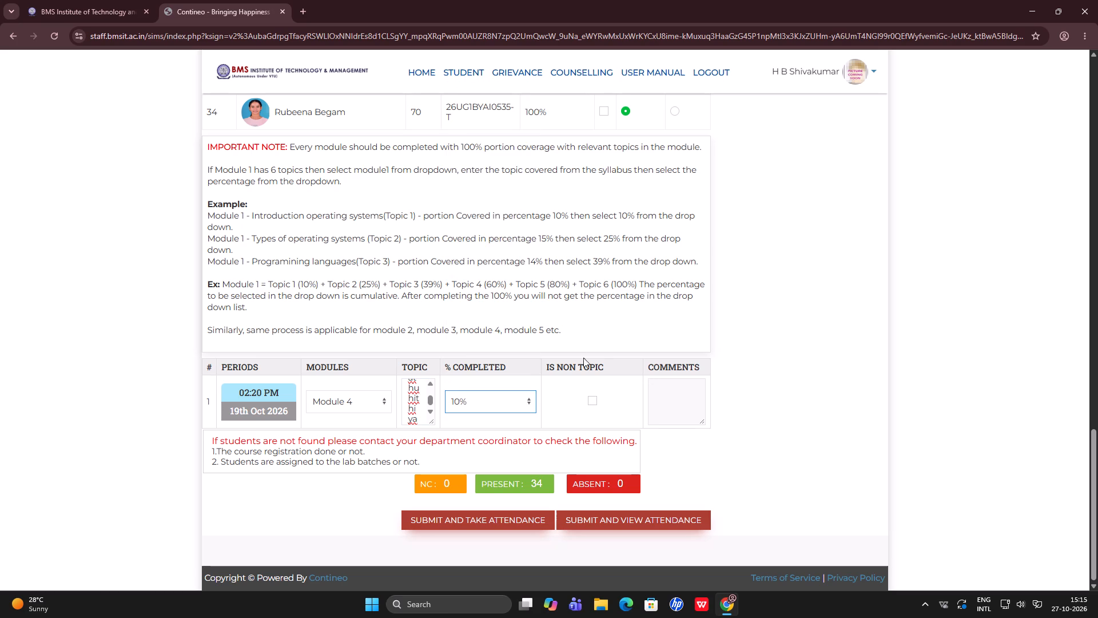
{"action": "scroll", "coordinate": [574, 335], "scroll_direction": "up", "scroll_amount": 5}
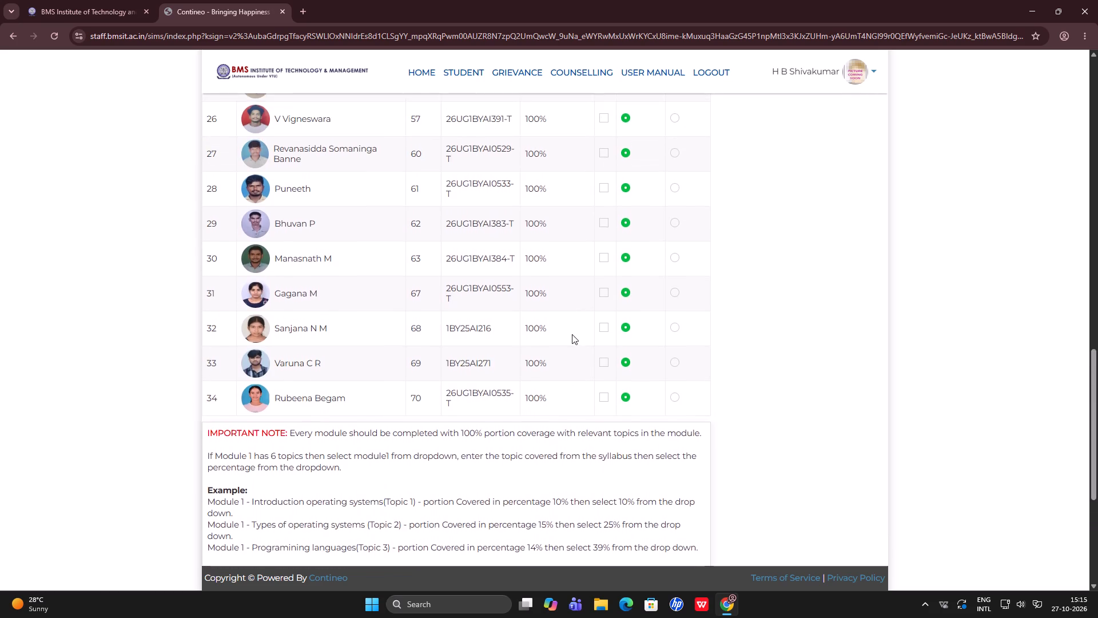
{"action": "scroll", "coordinate": [572, 334], "scroll_direction": "down", "scroll_amount": 6}
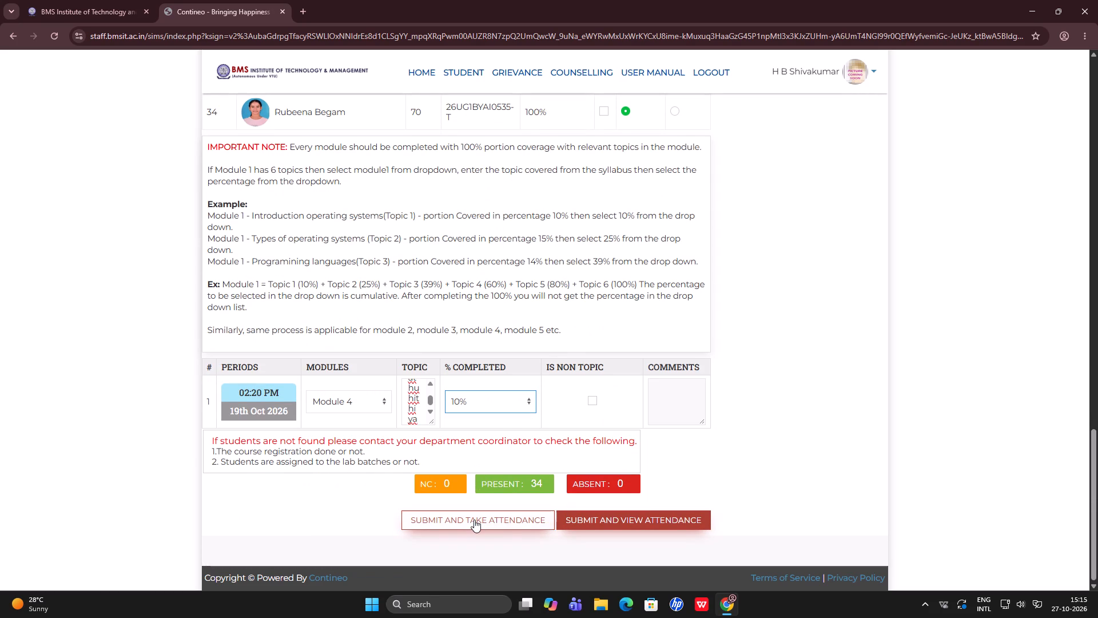
{"action": "left_click", "coordinate": [527, 519]}
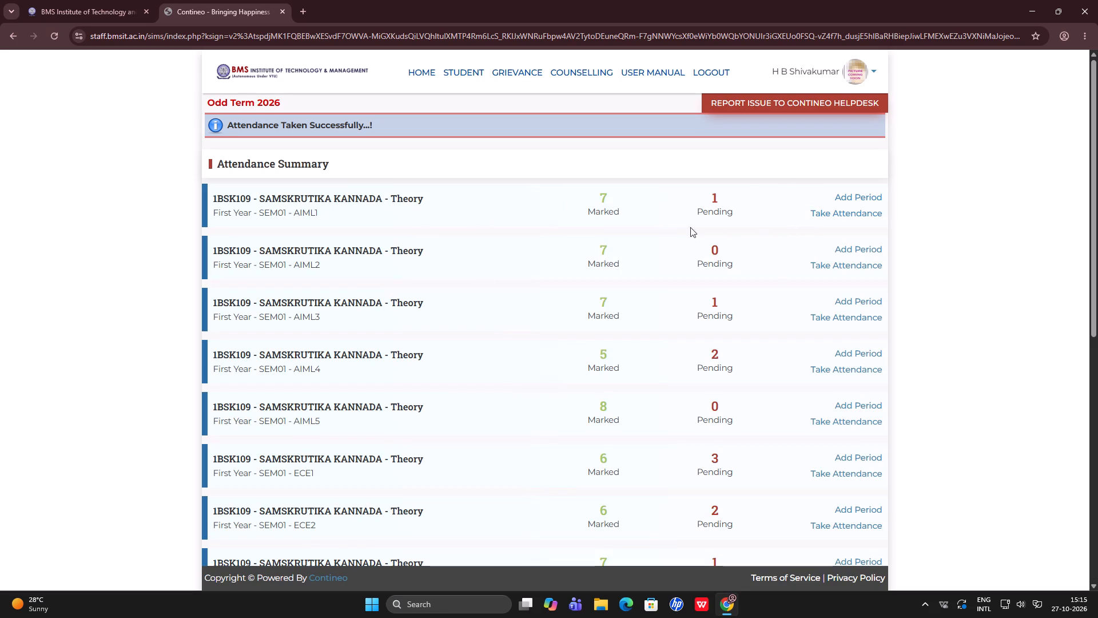
{"action": "left_click", "coordinate": [15, 33]}
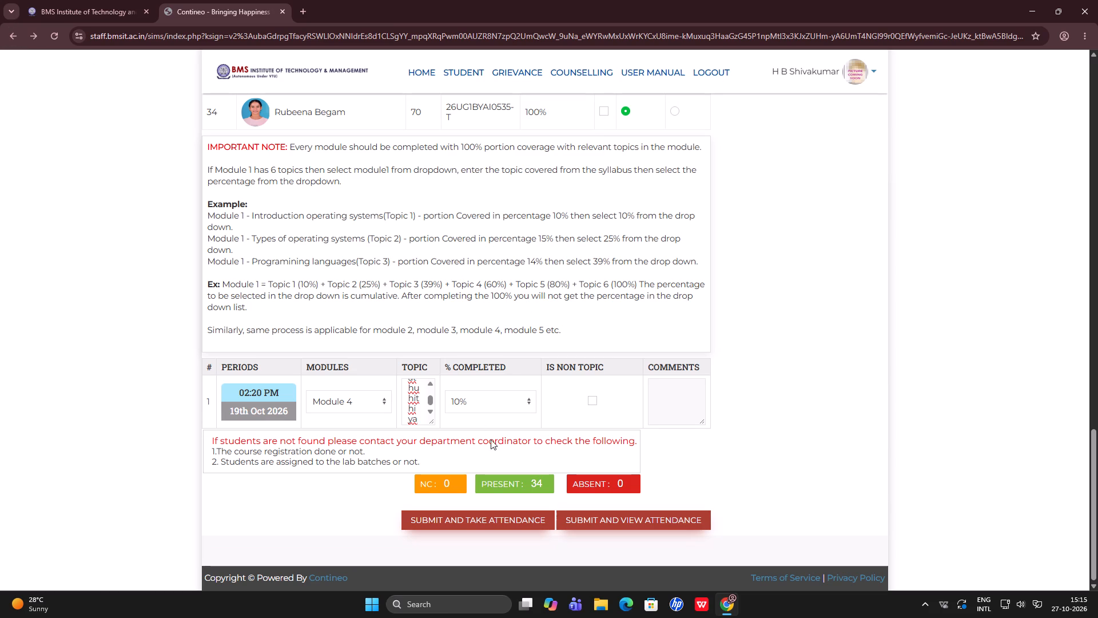
{"action": "left_click", "coordinate": [7, 34]}
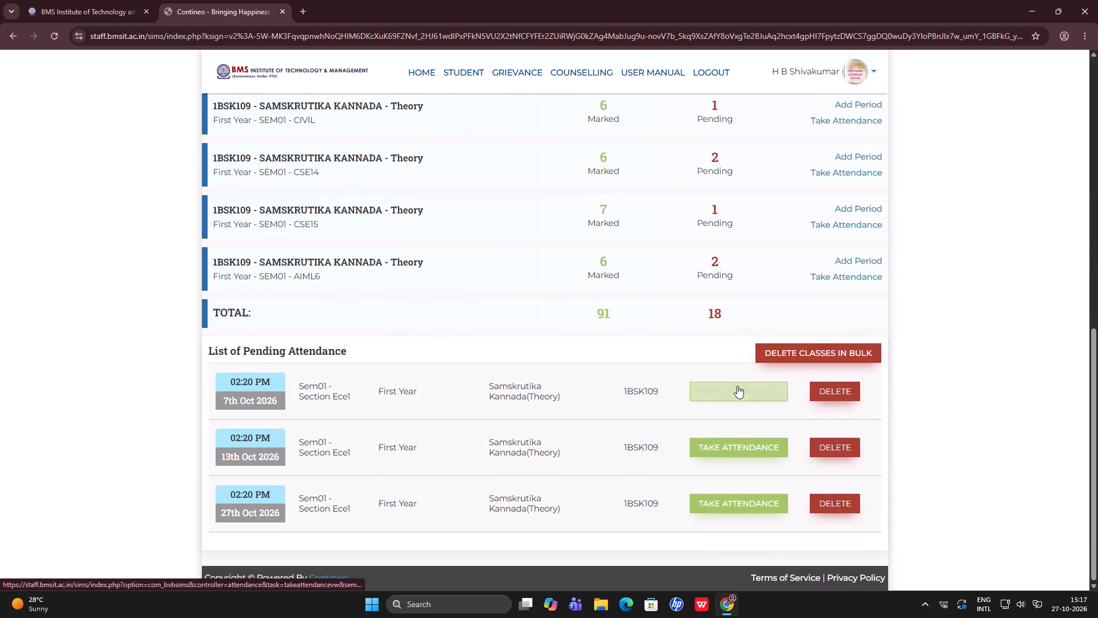
{"action": "left_click", "coordinate": [735, 390]}
{"action": "scroll", "coordinate": [698, 417], "scroll_direction": "down", "scroll_amount": 7}
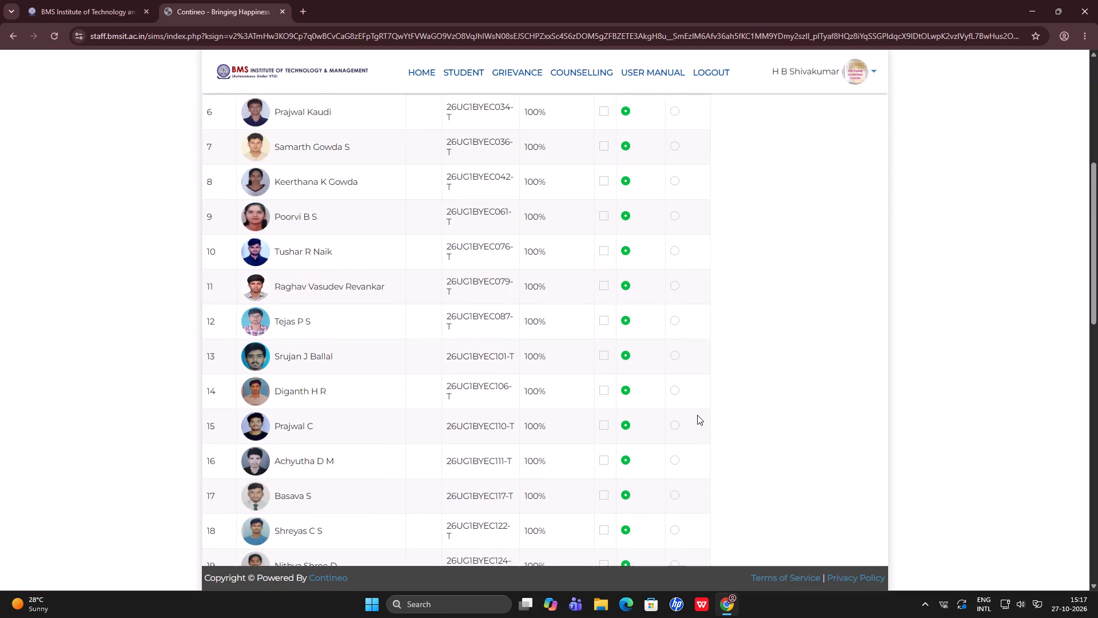
{"action": "scroll", "coordinate": [697, 415], "scroll_direction": "down", "scroll_amount": 20}
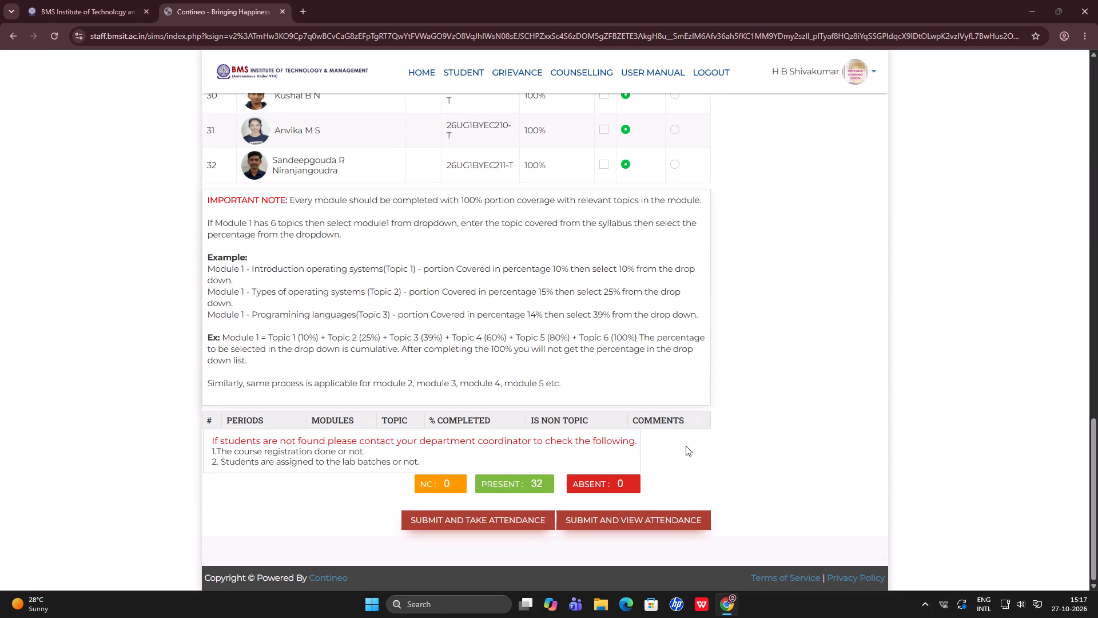
{"action": "left_click", "coordinate": [480, 522]}
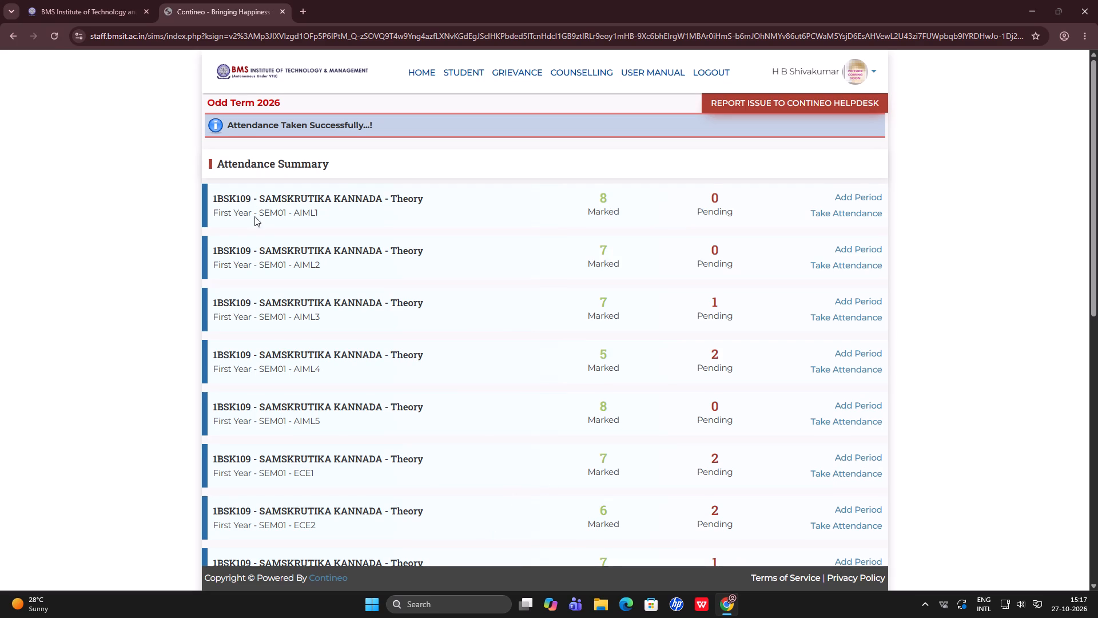
Take and submit ECE1's pending 02:20 PM attendance for 13th Oct 2026 with all students present.
{"action": "scroll", "coordinate": [397, 396], "scroll_direction": "down", "scroll_amount": 15}
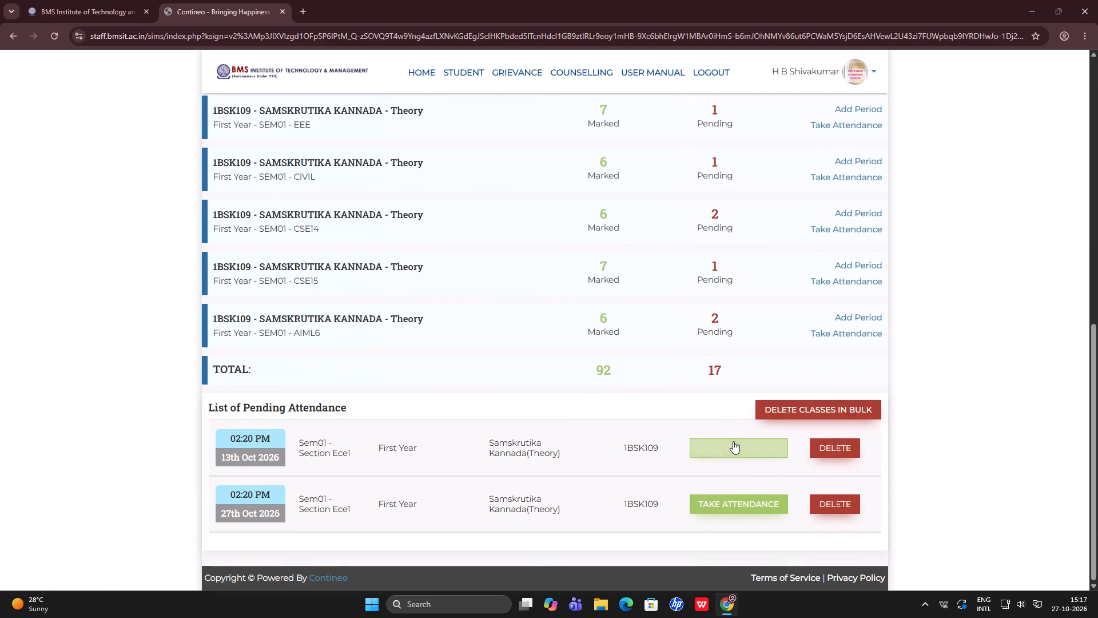
{"action": "left_click", "coordinate": [733, 441]}
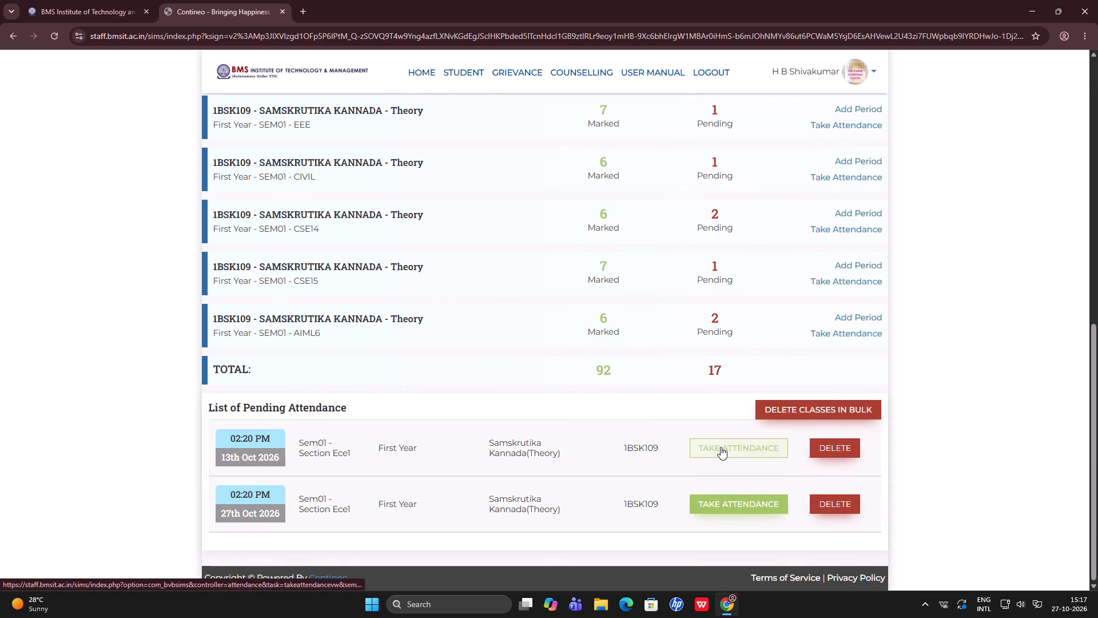
{"action": "left_click", "coordinate": [721, 447]}
{"action": "scroll", "coordinate": [636, 451], "scroll_direction": "down", "scroll_amount": 13}
{"action": "scroll", "coordinate": [634, 449], "scroll_direction": "up", "scroll_amount": 1}
{"action": "scroll", "coordinate": [634, 448], "scroll_direction": "down", "scroll_amount": 16}
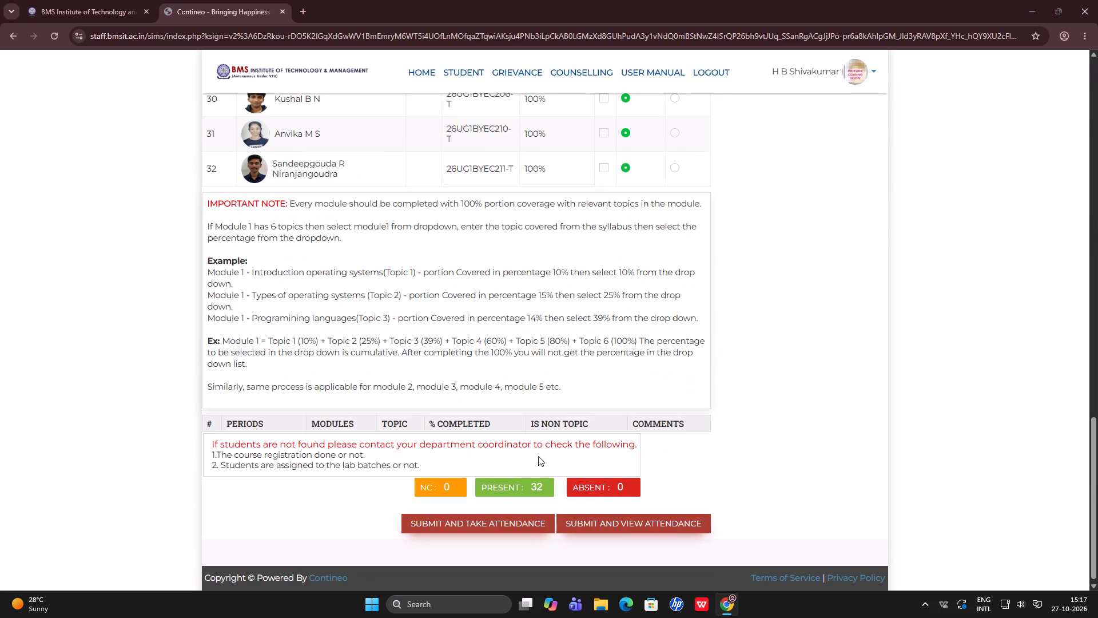
{"action": "left_click", "coordinate": [511, 517]}
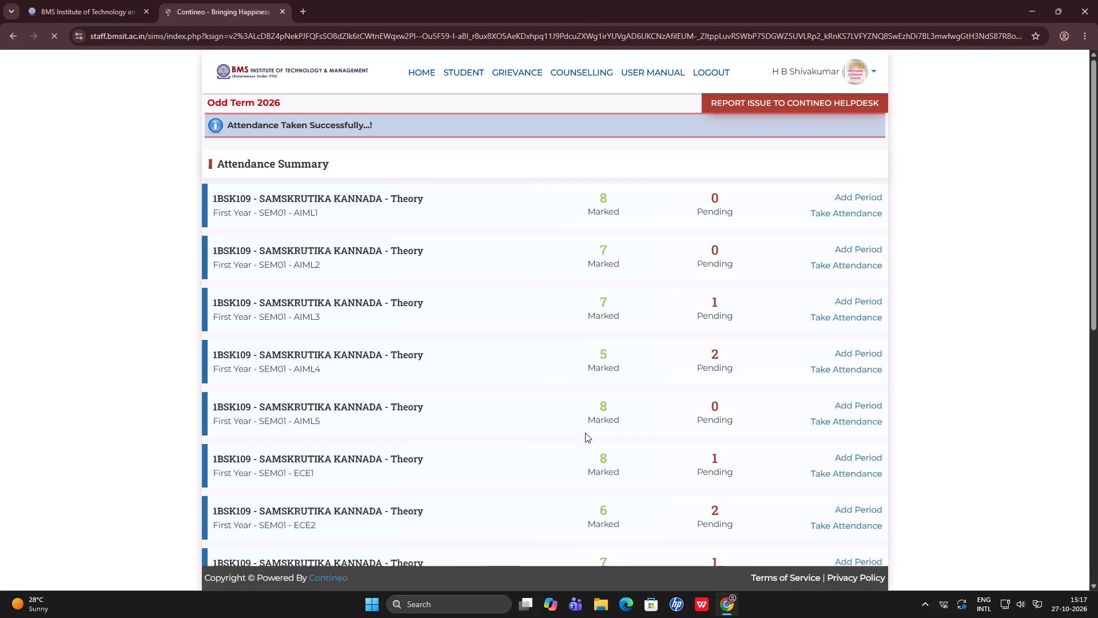
Open attendance taking for the pending ECE1 class at 02:20 PM on 27th Oct 2026.
{"action": "scroll", "coordinate": [592, 427], "scroll_direction": "down", "scroll_amount": 9}
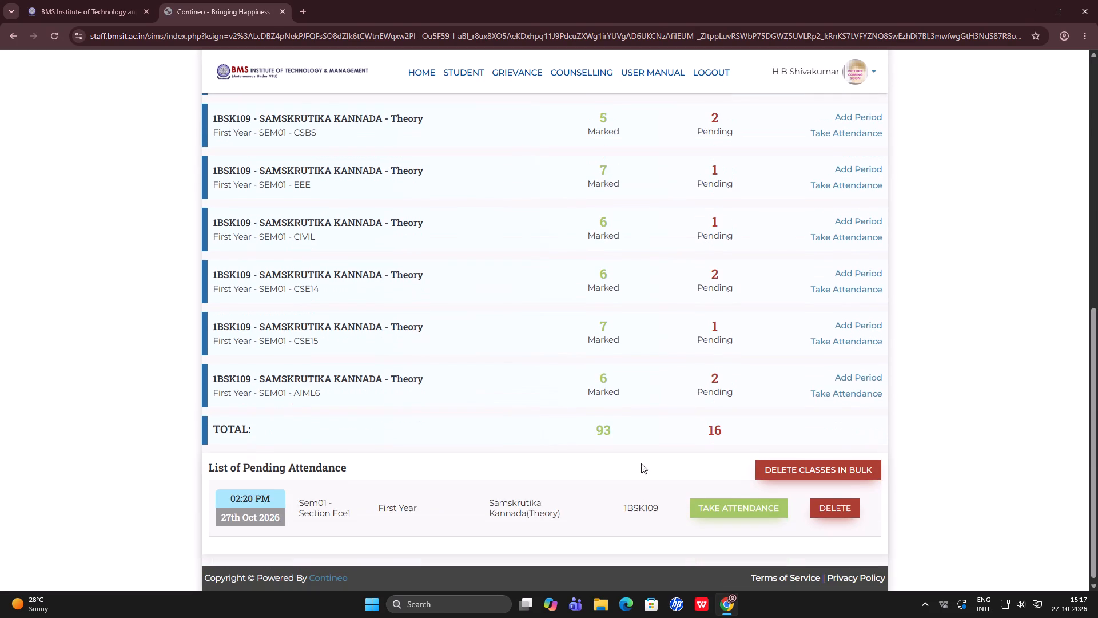
{"action": "left_click", "coordinate": [696, 499]}
Set the ECE1 period's module to Module 3 and enter "vasabalina geethe" as its topic.
{"action": "scroll", "coordinate": [523, 454], "scroll_direction": "down", "scroll_amount": 13}
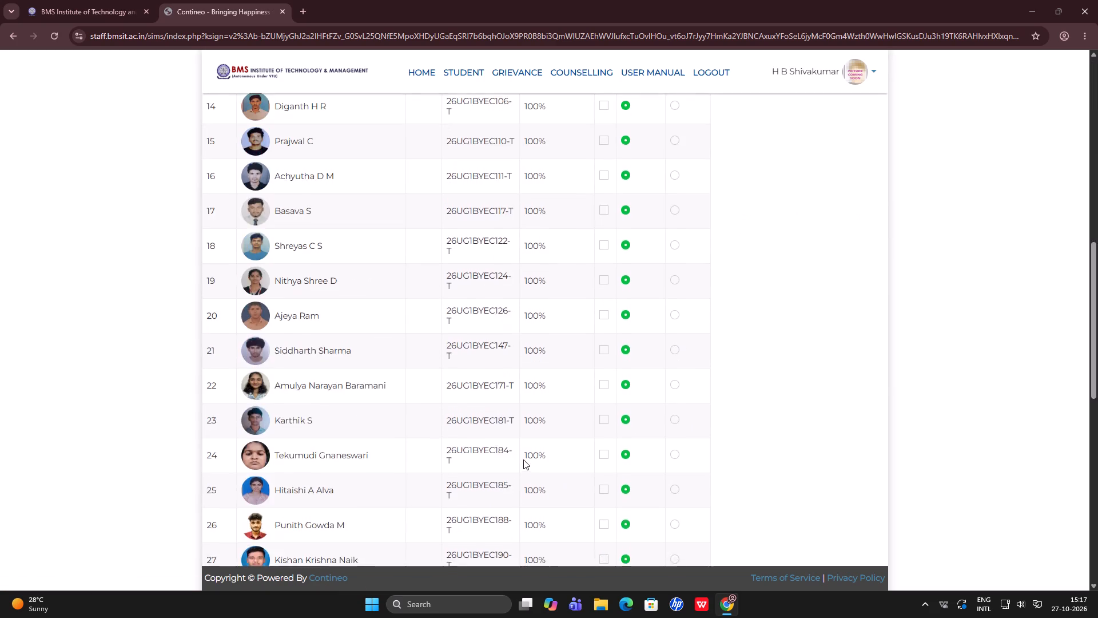
{"action": "scroll", "coordinate": [523, 459], "scroll_direction": "down", "scroll_amount": 13}
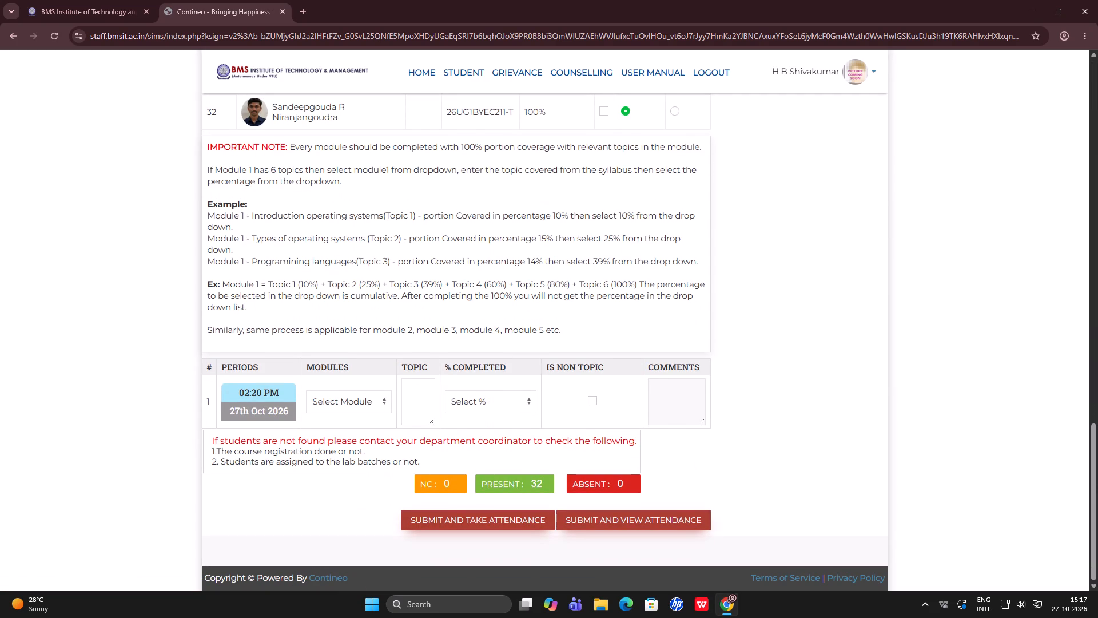
{"action": "left_click", "coordinate": [385, 397]}
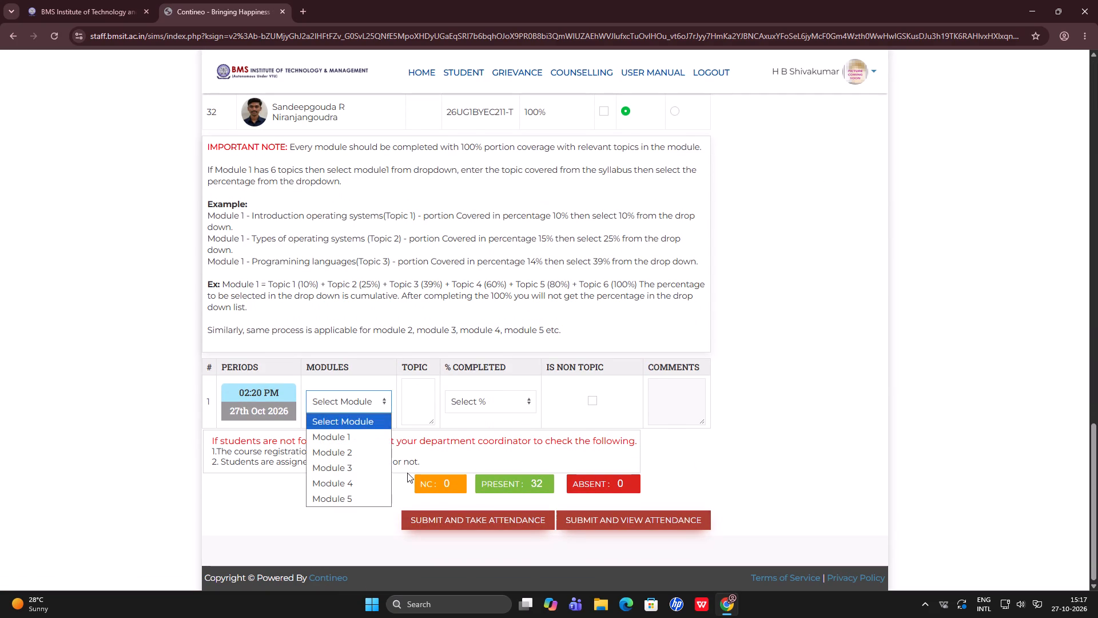
{"action": "left_click", "coordinate": [374, 468]}
{"action": "left_click", "coordinate": [416, 395]}
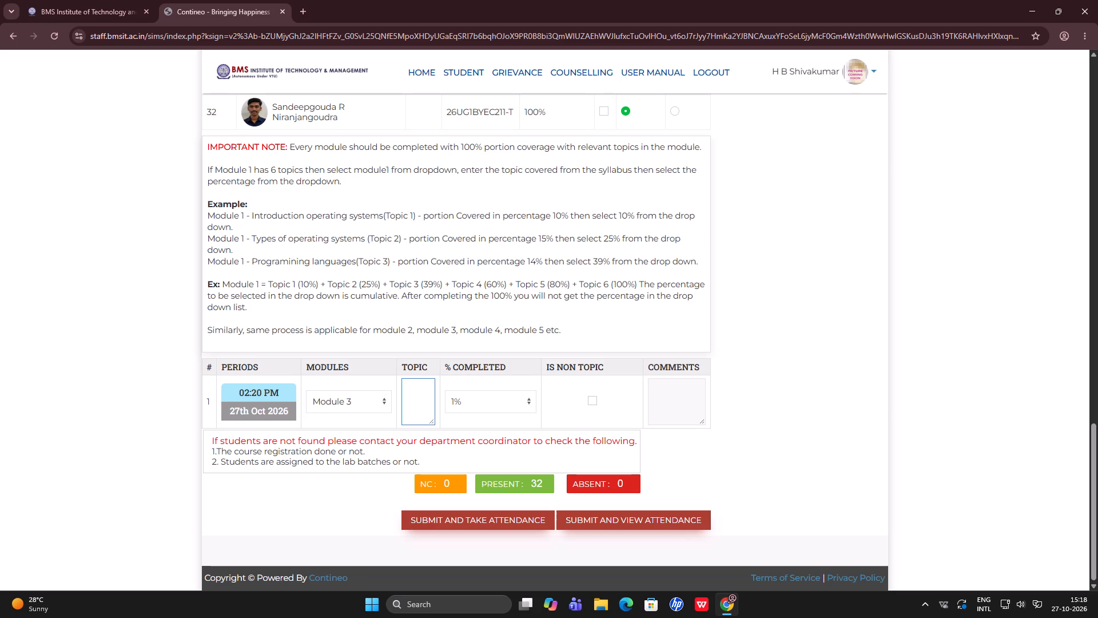
{"action": "type", "text": "vasabalina geethe"}
Set the ECE1 period's completed percentage to 50% and submit its attendance with all students present.
{"action": "left_click", "coordinate": [530, 403]}
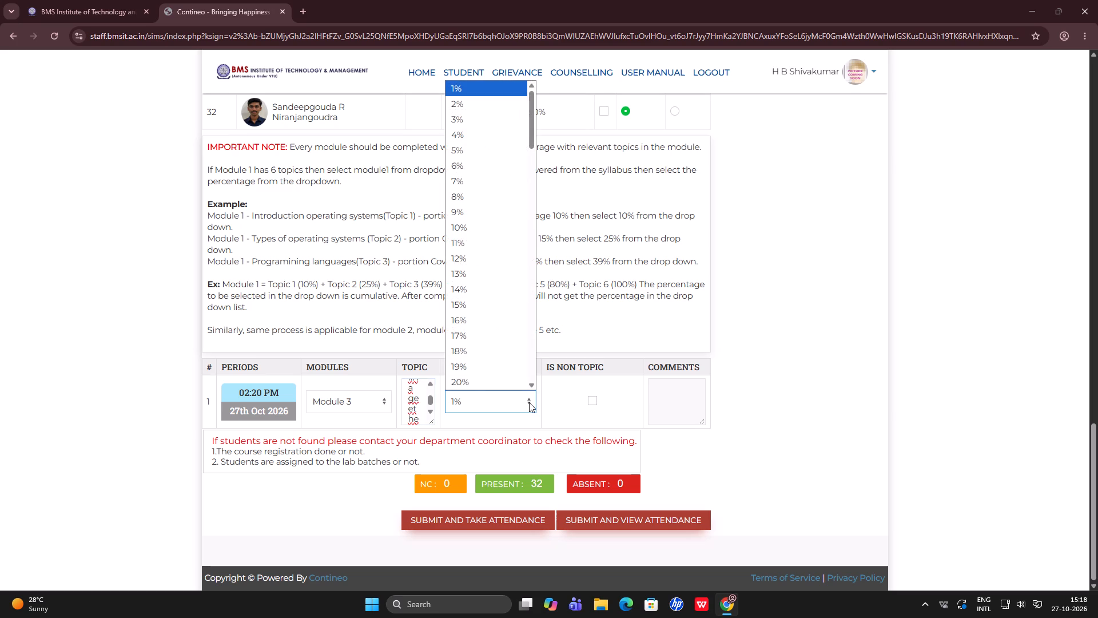
{"action": "scroll", "coordinate": [509, 330], "scroll_direction": "down", "scroll_amount": 2}
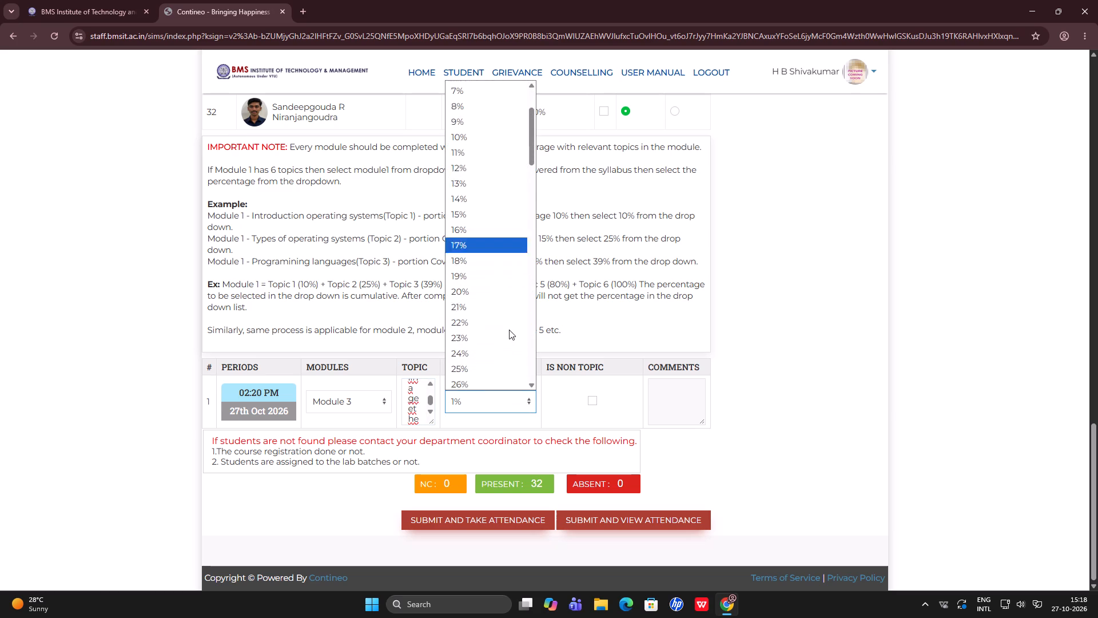
{"action": "scroll", "coordinate": [509, 330], "scroll_direction": "down", "scroll_amount": 3}
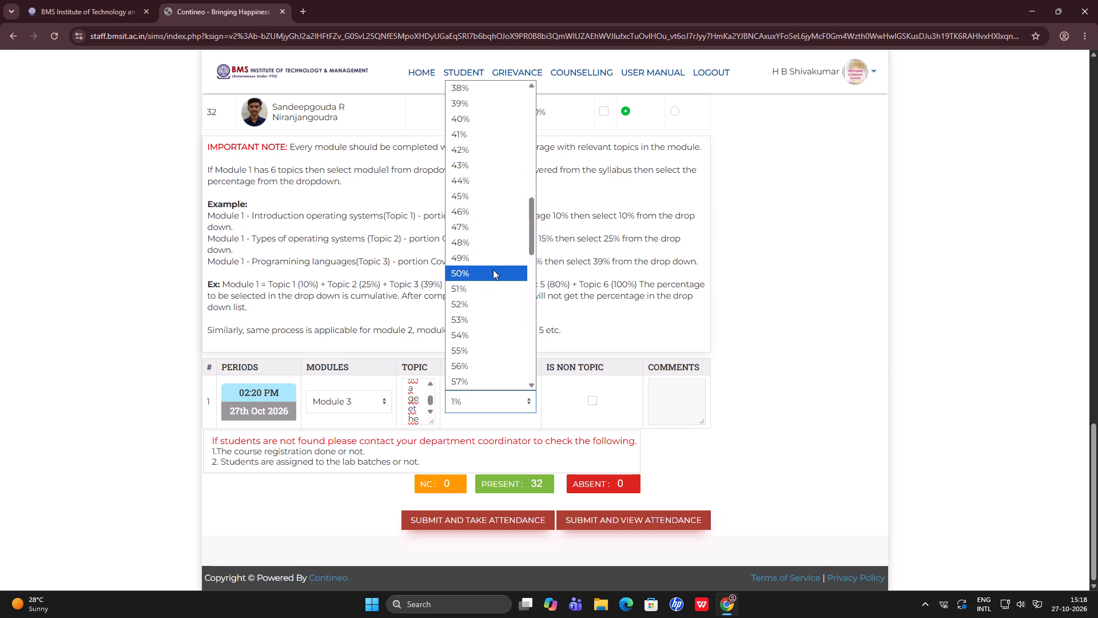
{"action": "left_click", "coordinate": [493, 270]}
{"action": "left_click", "coordinate": [496, 516]}
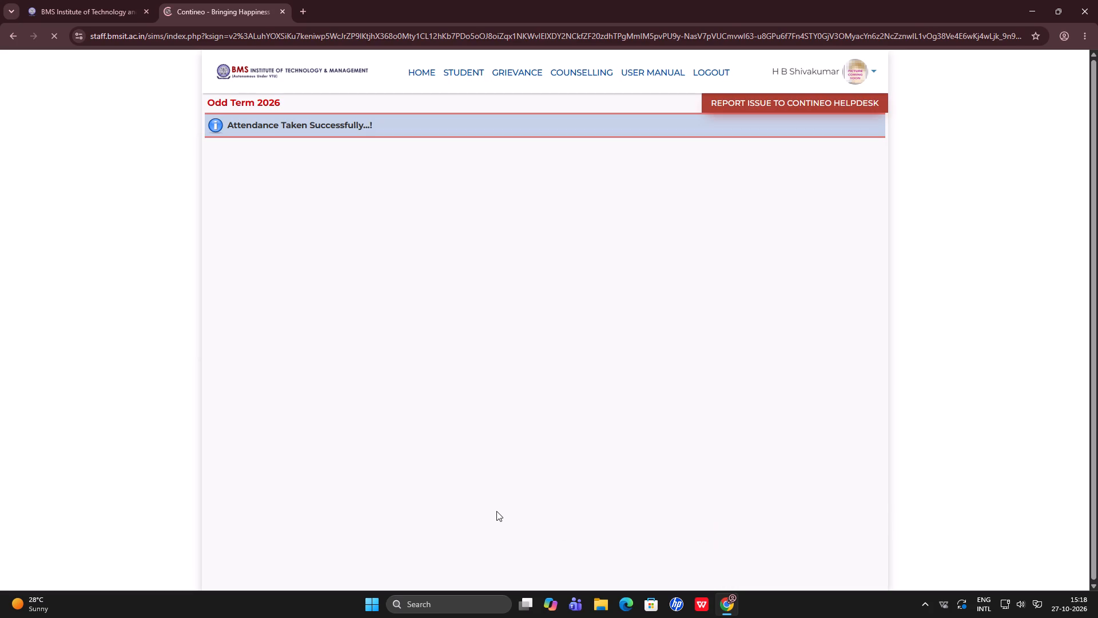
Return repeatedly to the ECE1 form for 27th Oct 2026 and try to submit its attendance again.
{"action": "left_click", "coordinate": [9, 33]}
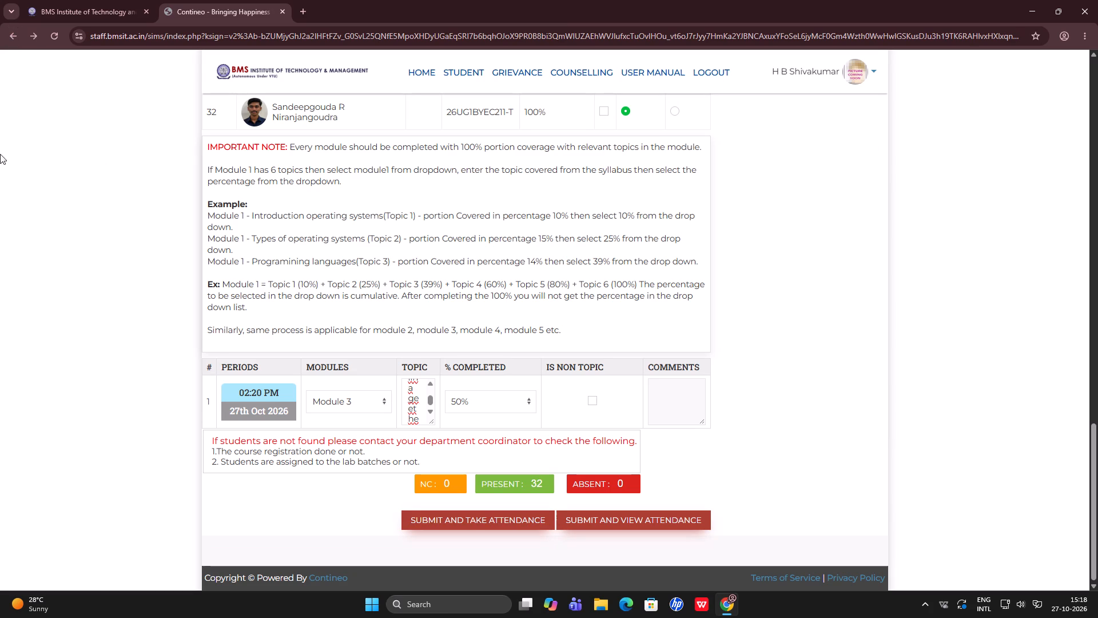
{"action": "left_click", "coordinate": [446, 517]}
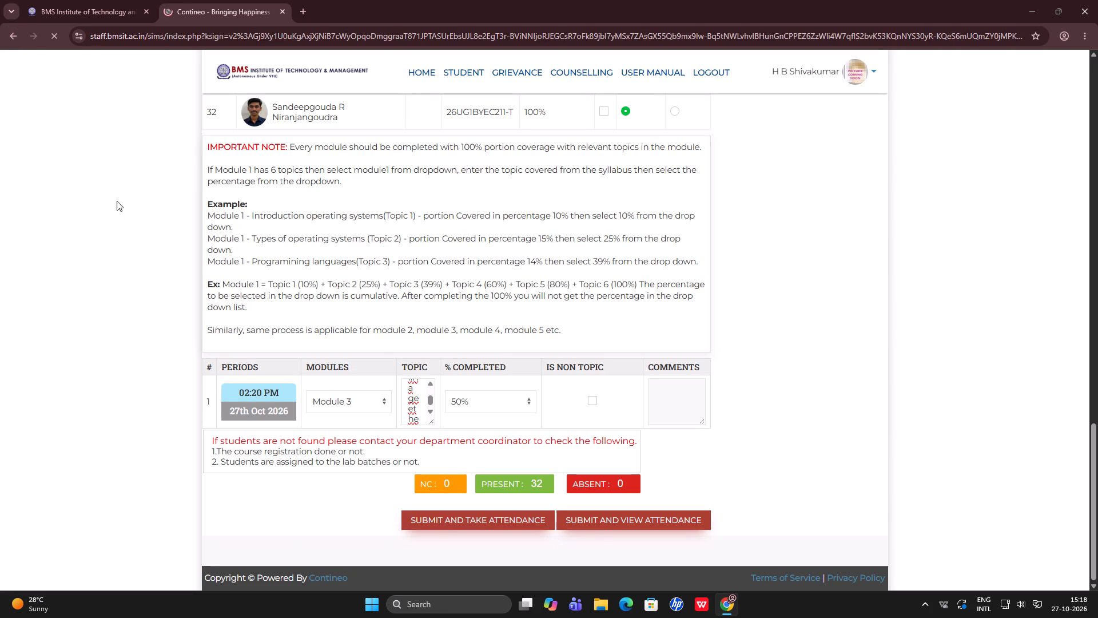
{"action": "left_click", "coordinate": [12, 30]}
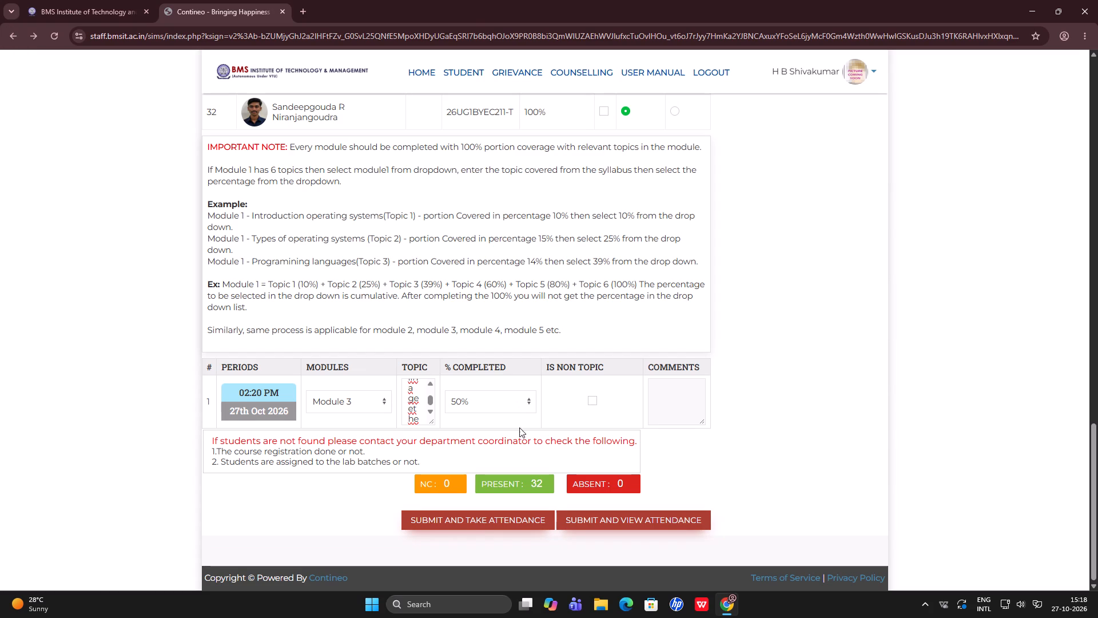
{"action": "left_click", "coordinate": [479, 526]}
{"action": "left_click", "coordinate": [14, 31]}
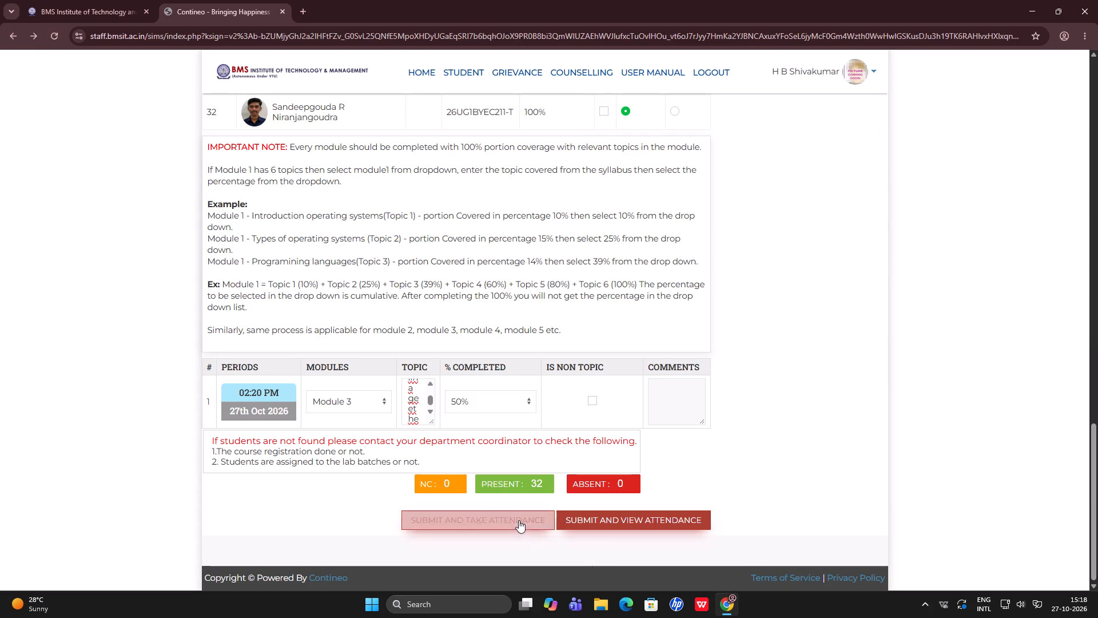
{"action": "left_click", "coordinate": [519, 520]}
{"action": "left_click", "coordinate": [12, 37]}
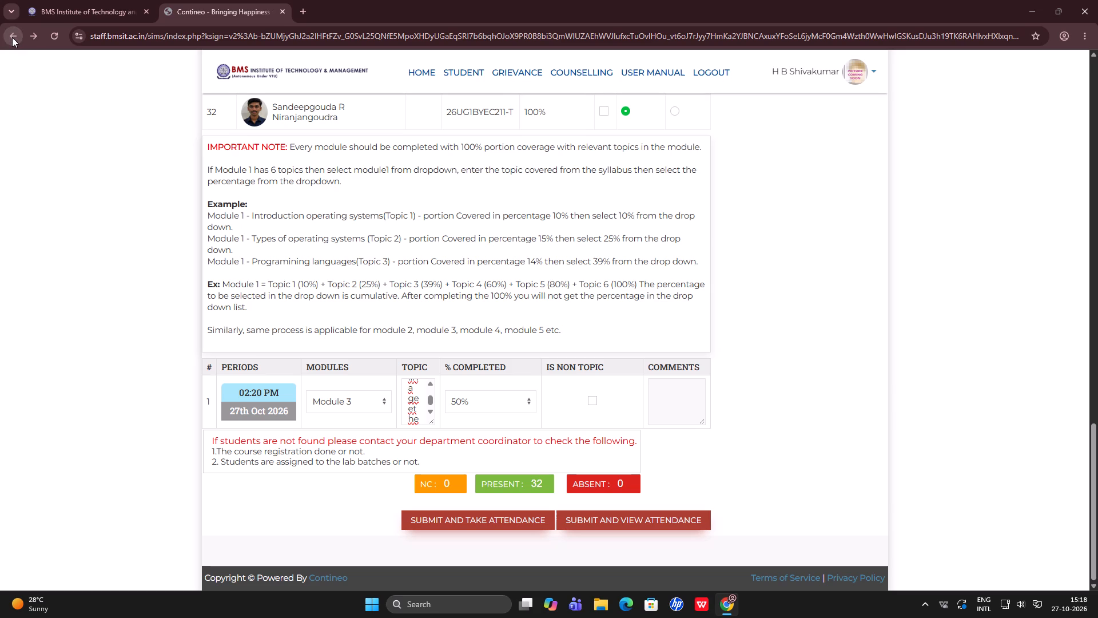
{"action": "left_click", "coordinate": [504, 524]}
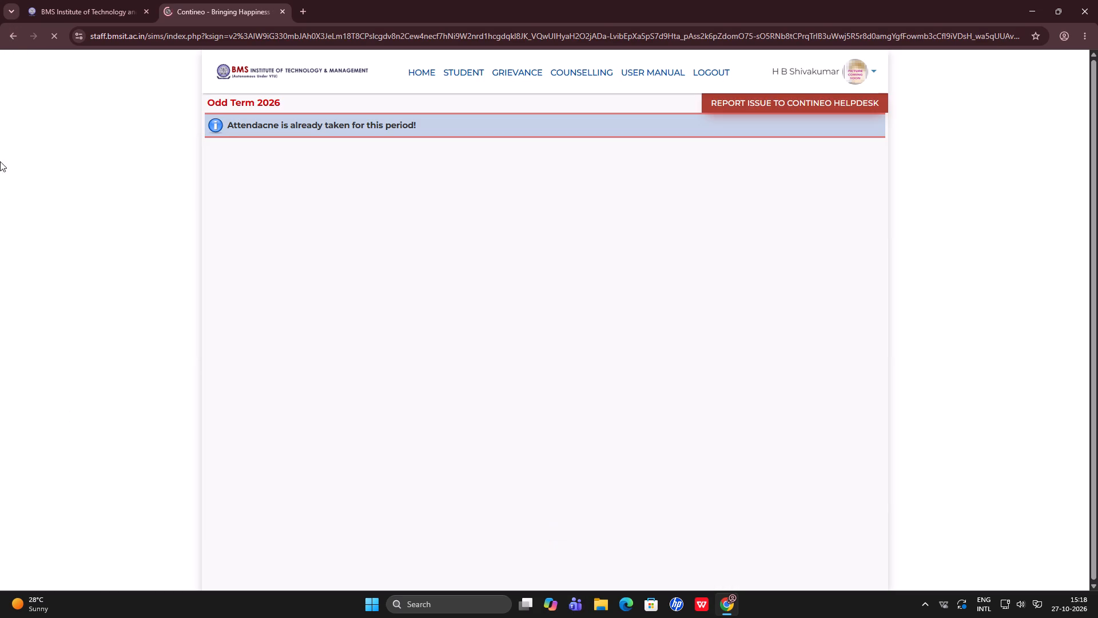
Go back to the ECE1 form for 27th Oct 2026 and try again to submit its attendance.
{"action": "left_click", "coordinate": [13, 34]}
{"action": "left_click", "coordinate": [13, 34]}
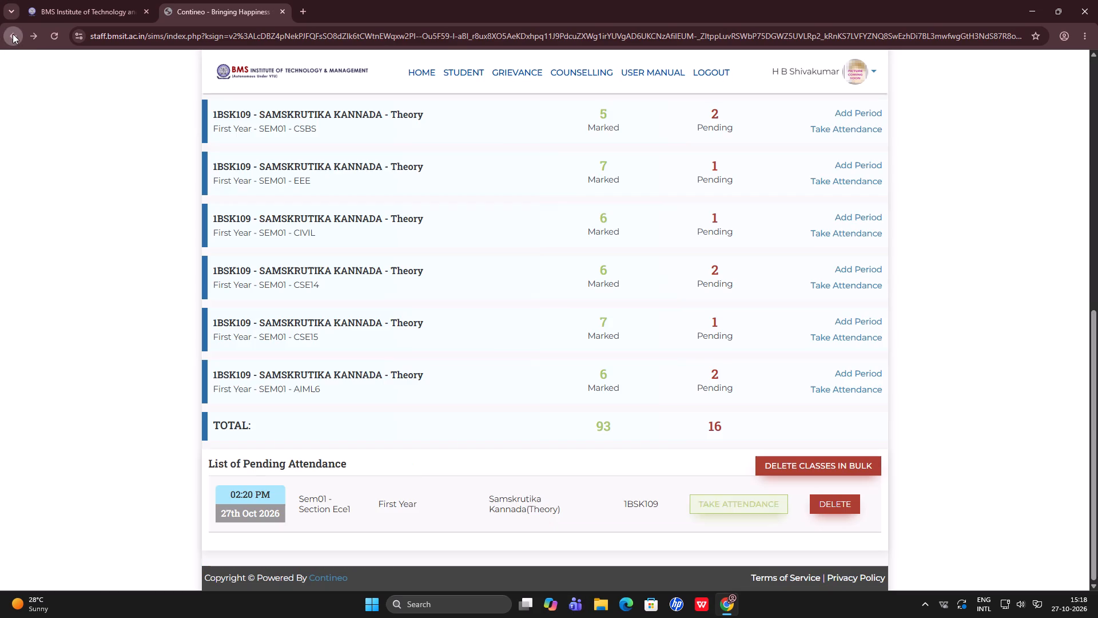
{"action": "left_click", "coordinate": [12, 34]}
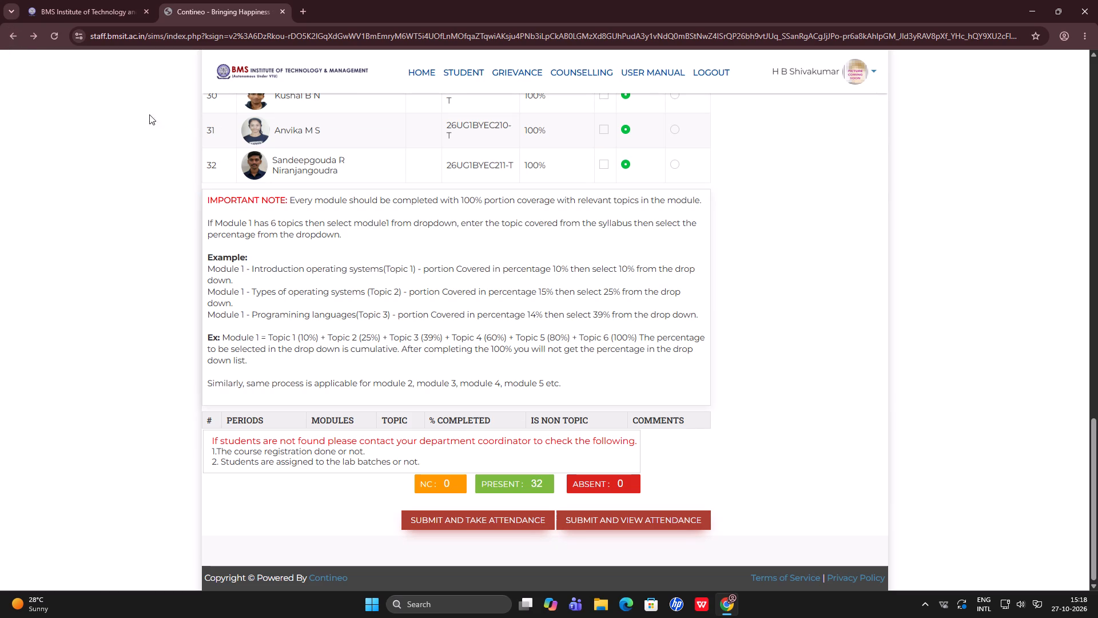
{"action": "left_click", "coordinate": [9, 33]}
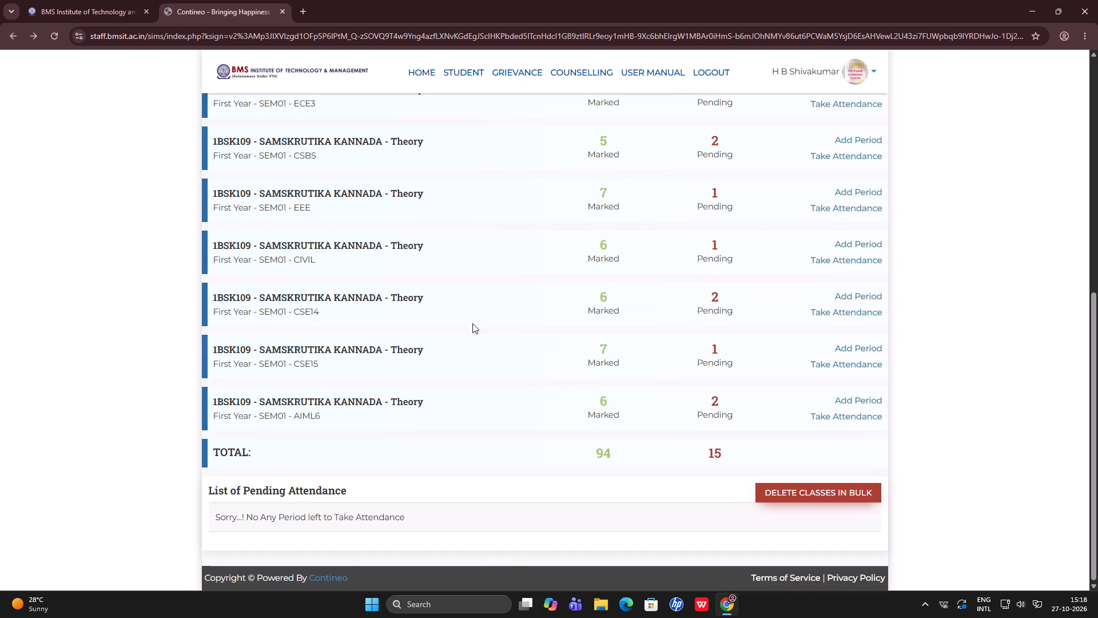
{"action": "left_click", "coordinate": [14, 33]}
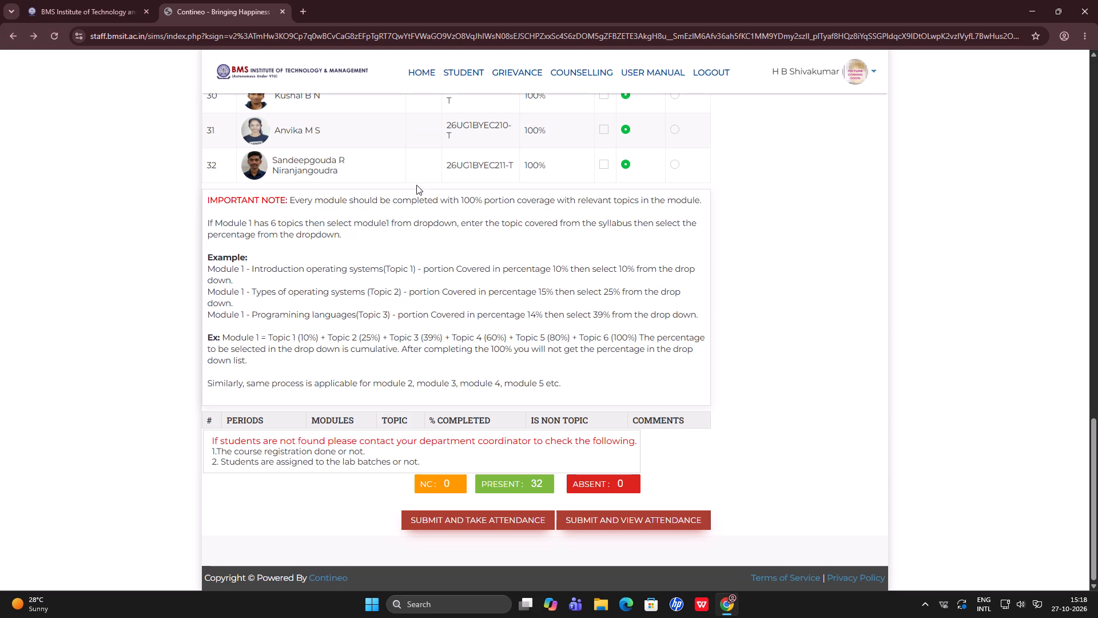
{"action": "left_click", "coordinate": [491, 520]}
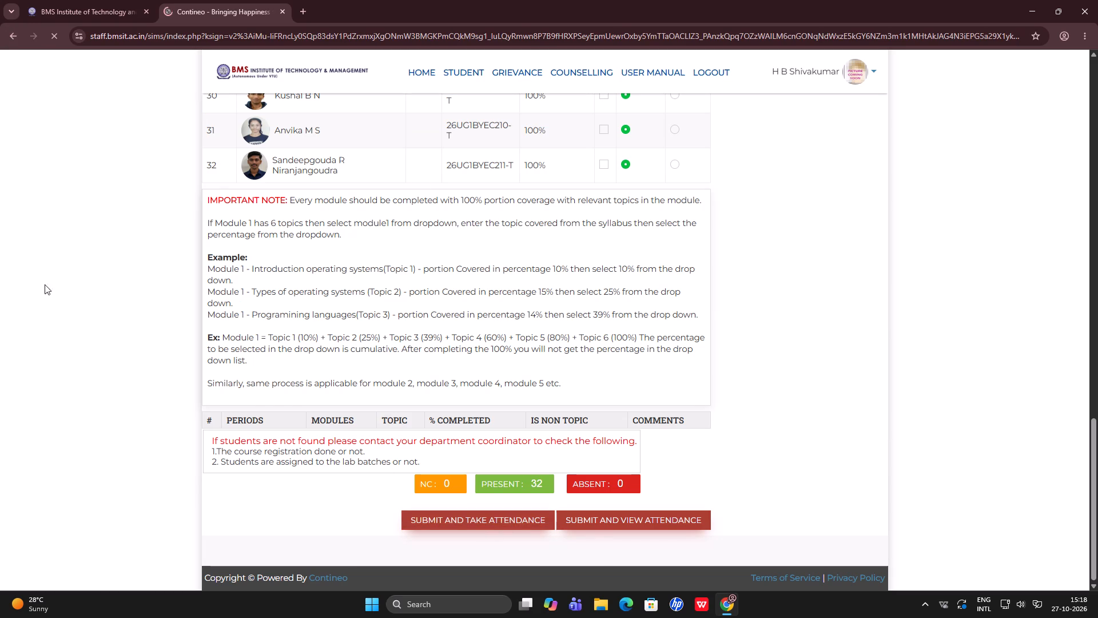
Return to the course dashboard and open attendance taking for the pending CSE14 class at 03:15 PM on 14th Oct 2026.
{"action": "left_click", "coordinate": [17, 33]}
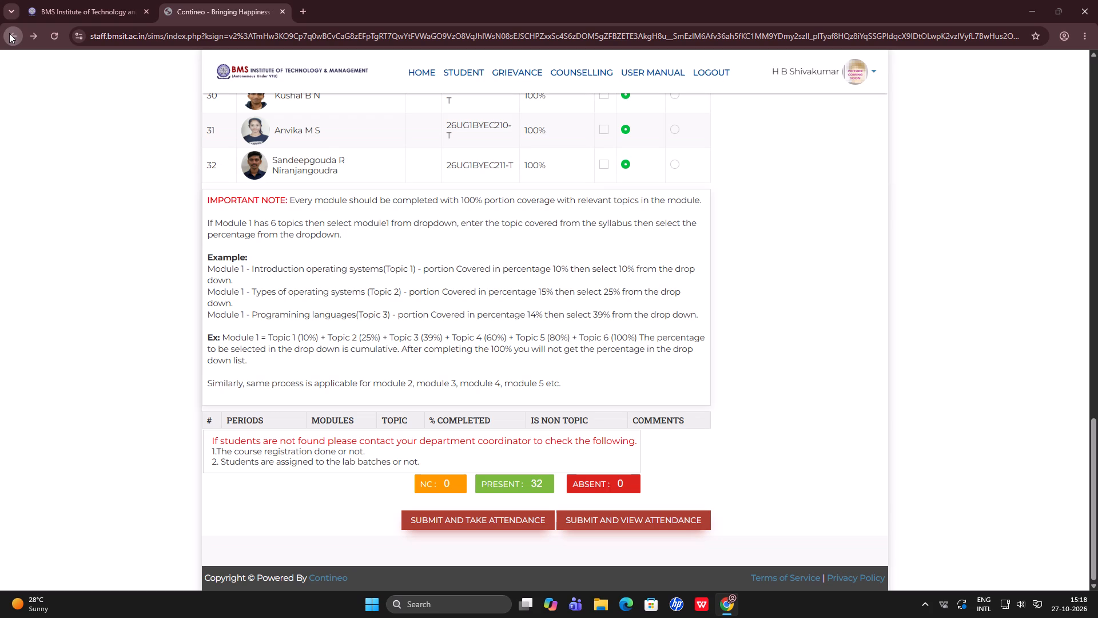
{"action": "left_click", "coordinate": [9, 34]}
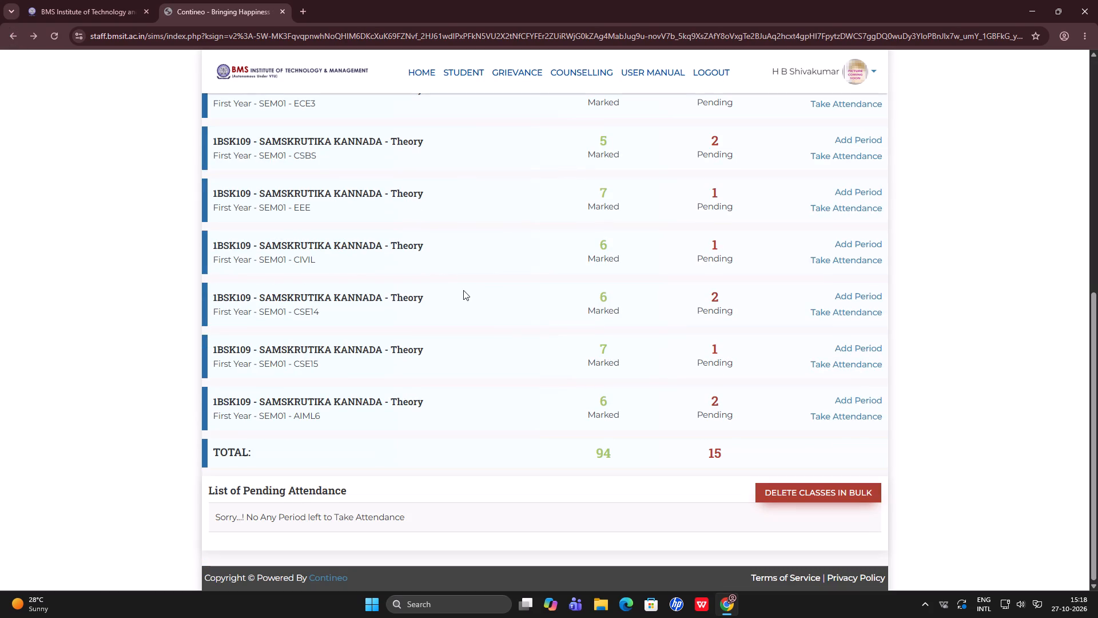
{"action": "scroll", "coordinate": [640, 422], "scroll_direction": "down", "scroll_amount": 4}
{"action": "left_click", "coordinate": [15, 35]}
{"action": "scroll", "coordinate": [584, 288], "scroll_direction": "down", "scroll_amount": 3}
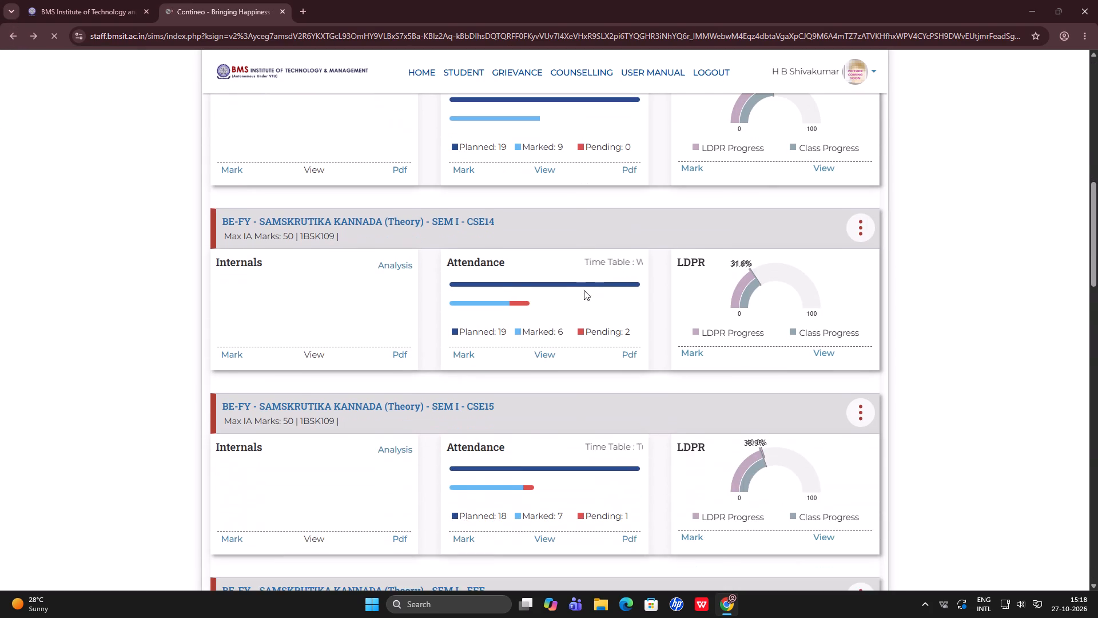
{"action": "left_click", "coordinate": [463, 353]}
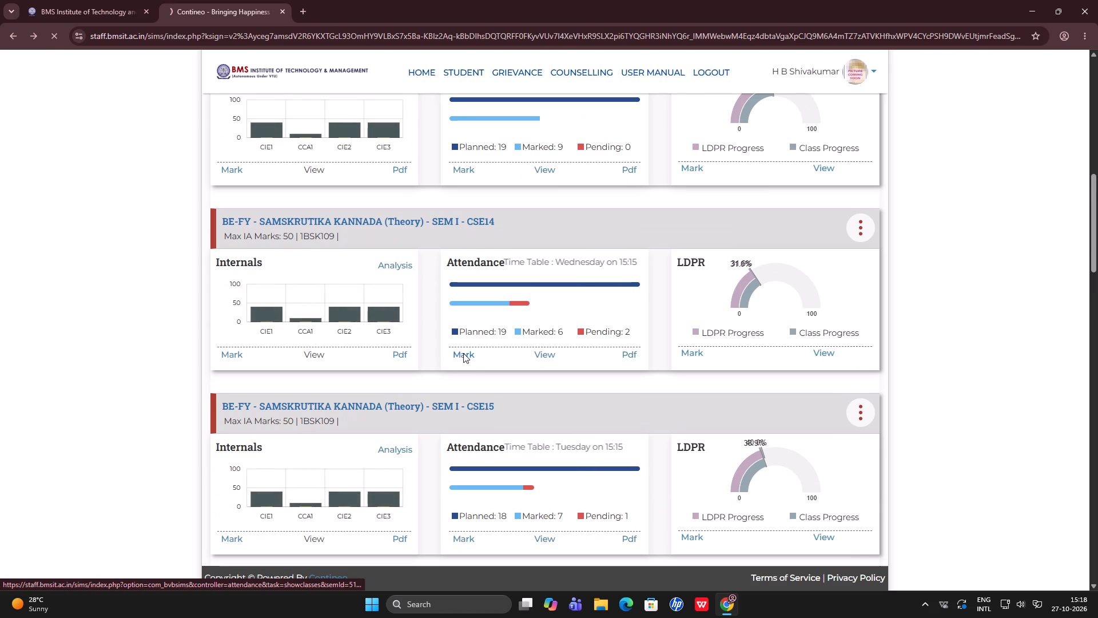
{"action": "scroll", "coordinate": [469, 370], "scroll_direction": "down", "scroll_amount": 13}
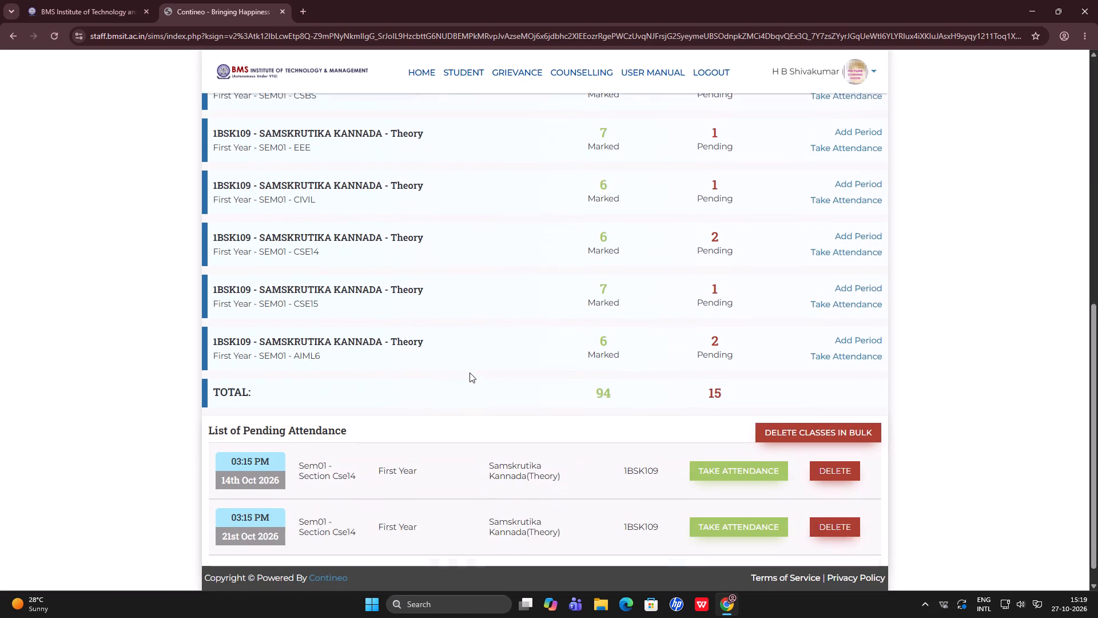
{"action": "scroll", "coordinate": [470, 373], "scroll_direction": "down", "scroll_amount": 3}
{"action": "left_click", "coordinate": [712, 447]}
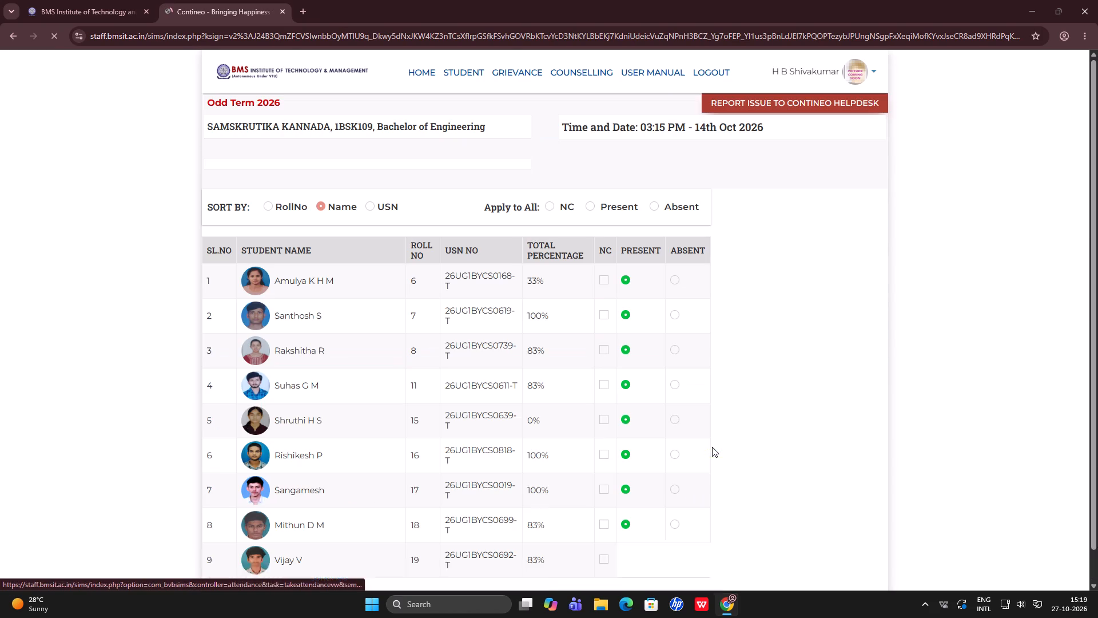
Set the CSE14 period of 14th Oct 2026 to Module 3 and enter "vasabalina geethe" as its topic.
{"action": "scroll", "coordinate": [681, 445], "scroll_direction": "down", "scroll_amount": 20}
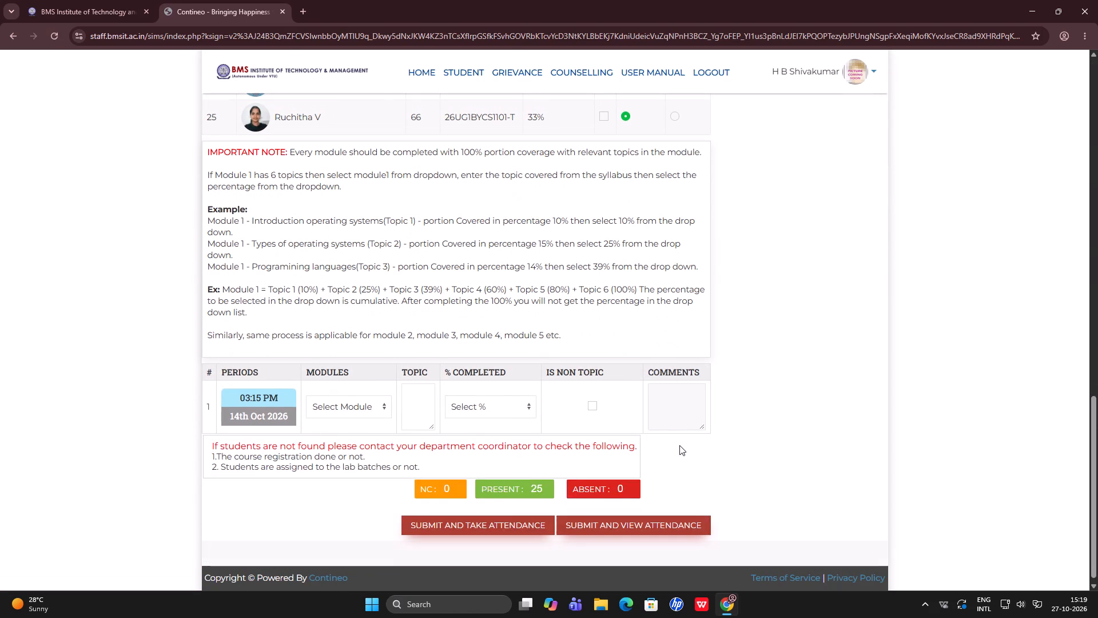
{"action": "scroll", "coordinate": [679, 445], "scroll_direction": "down", "scroll_amount": 3}
{"action": "left_click", "coordinate": [386, 402]}
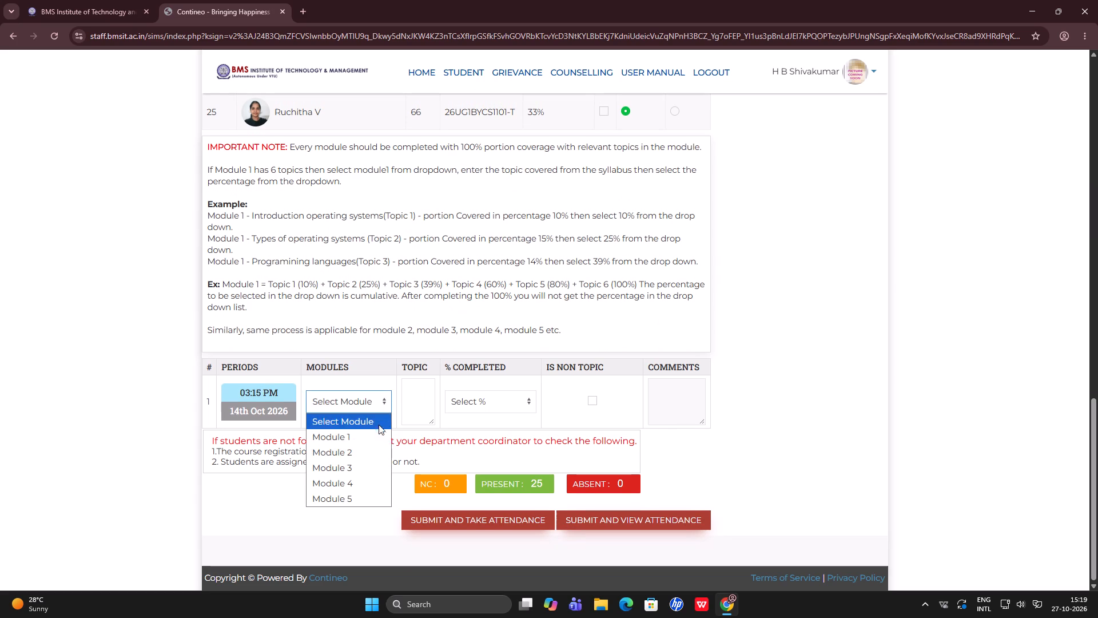
{"action": "left_click", "coordinate": [369, 468]}
{"action": "left_click", "coordinate": [412, 395]}
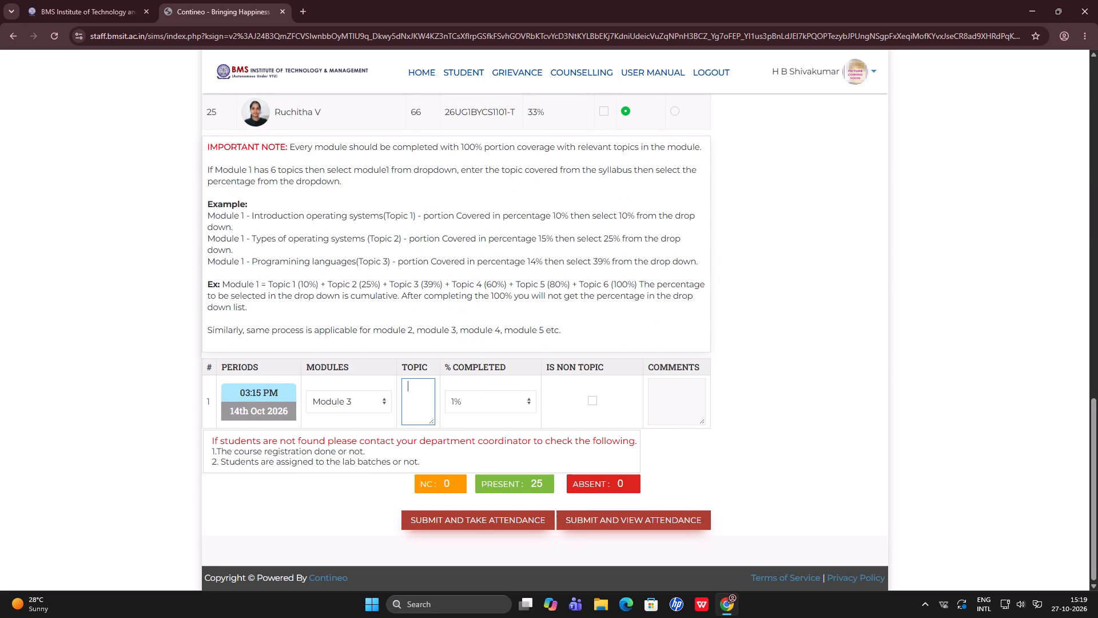
{"action": "type", "text": "vasabalina geethe"}
Set the period's completed percentage to 100% and submit the 14th Oct 2026 CSE14 attendance with all students present.
{"action": "left_click", "coordinate": [526, 398]}
{"action": "scroll", "coordinate": [526, 379], "scroll_direction": "down", "scroll_amount": 5}
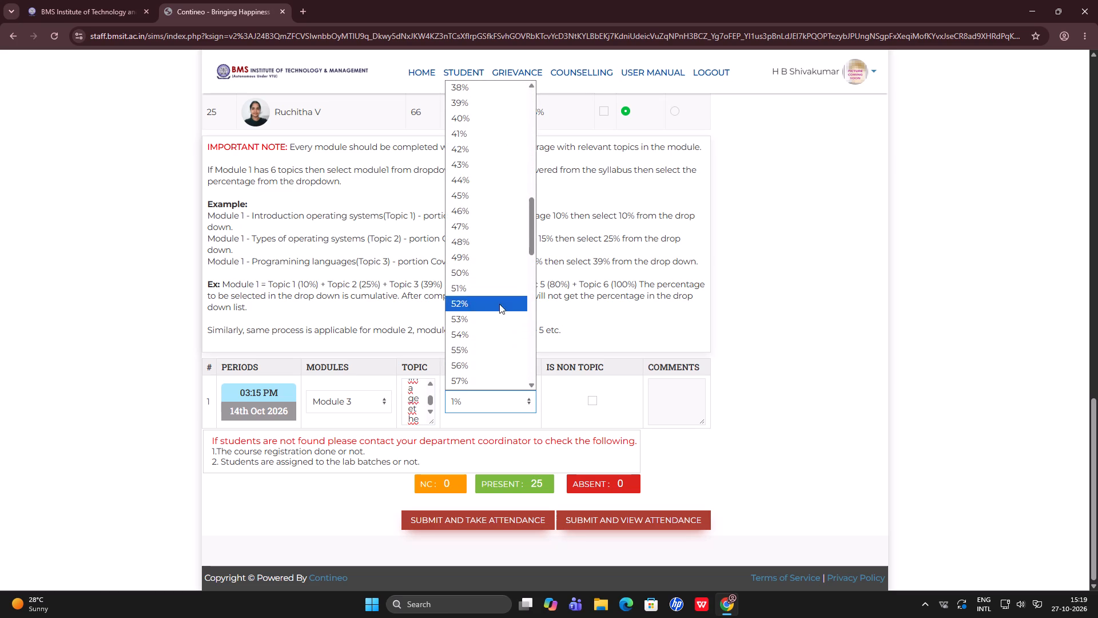
{"action": "scroll", "coordinate": [513, 342], "scroll_direction": "down", "scroll_amount": 11}
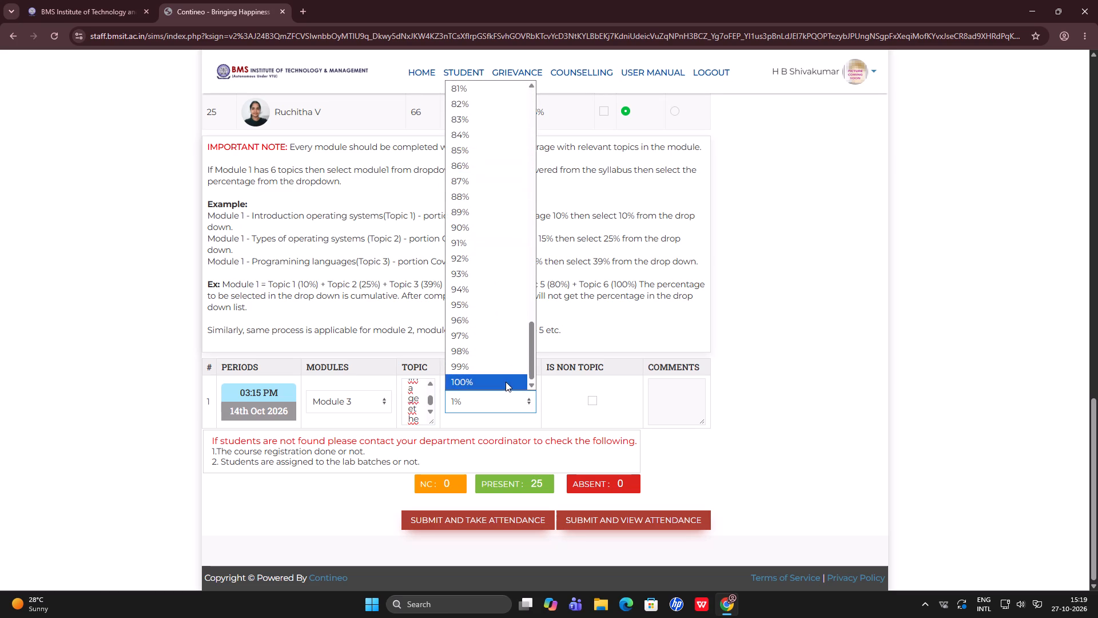
{"action": "left_click", "coordinate": [505, 385]}
{"action": "left_click", "coordinate": [478, 525]}
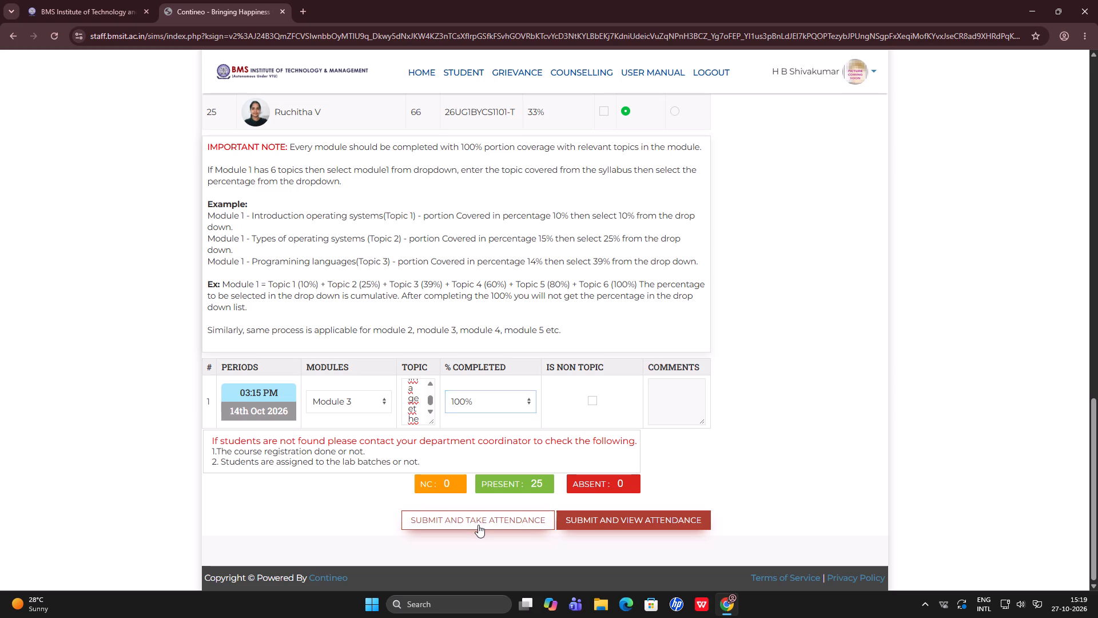
Open attendance taking for the remaining pending CSE14 class at 03:15 PM on 21st Oct 2026.
{"action": "scroll", "coordinate": [478, 517], "scroll_direction": "down", "scroll_amount": 5}
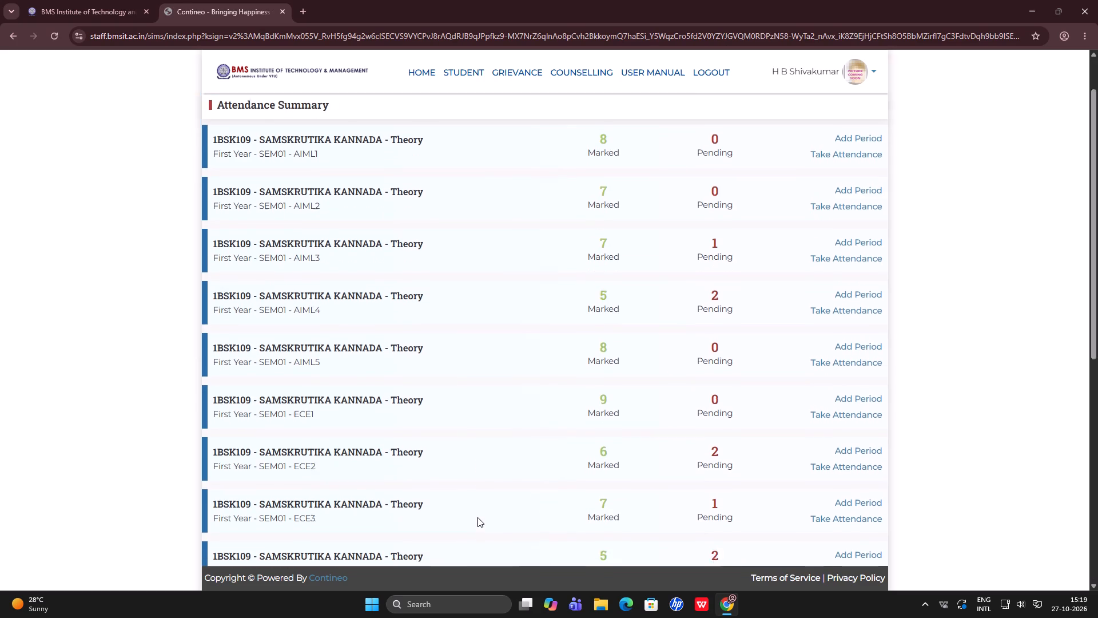
{"action": "scroll", "coordinate": [478, 518], "scroll_direction": "down", "scroll_amount": 9}
{"action": "left_click", "coordinate": [709, 501]}
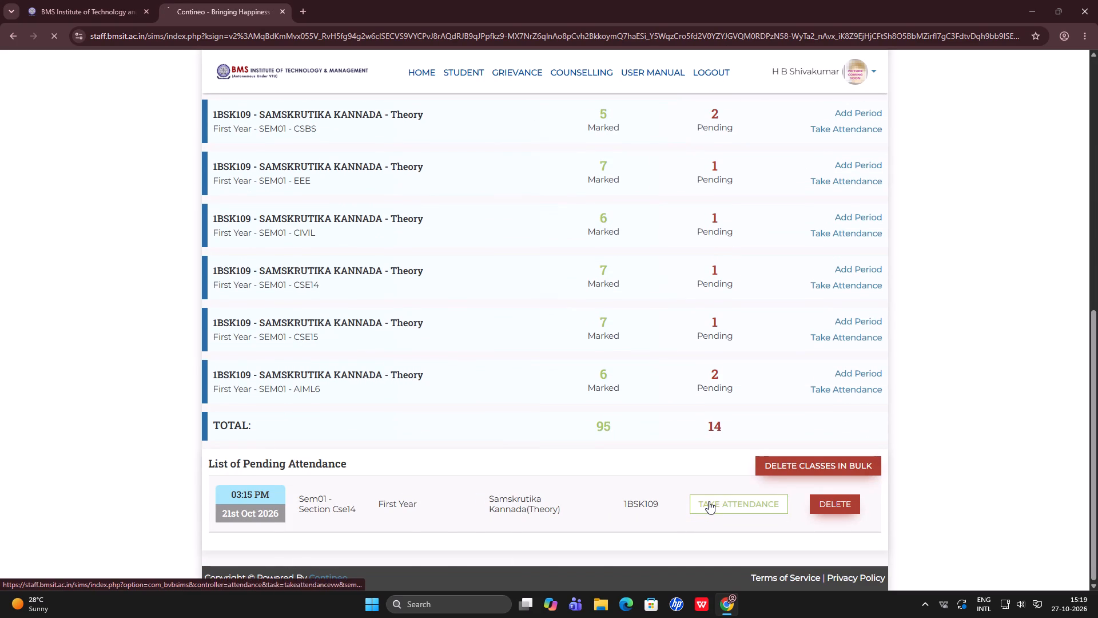
Set the 21st Oct 2026 CSE14 period to Module 4 and enter its topic on Dr Vishweshwaraya, "vyakthi mathu hithiya".
{"action": "scroll", "coordinate": [552, 491], "scroll_direction": "down", "scroll_amount": 15}
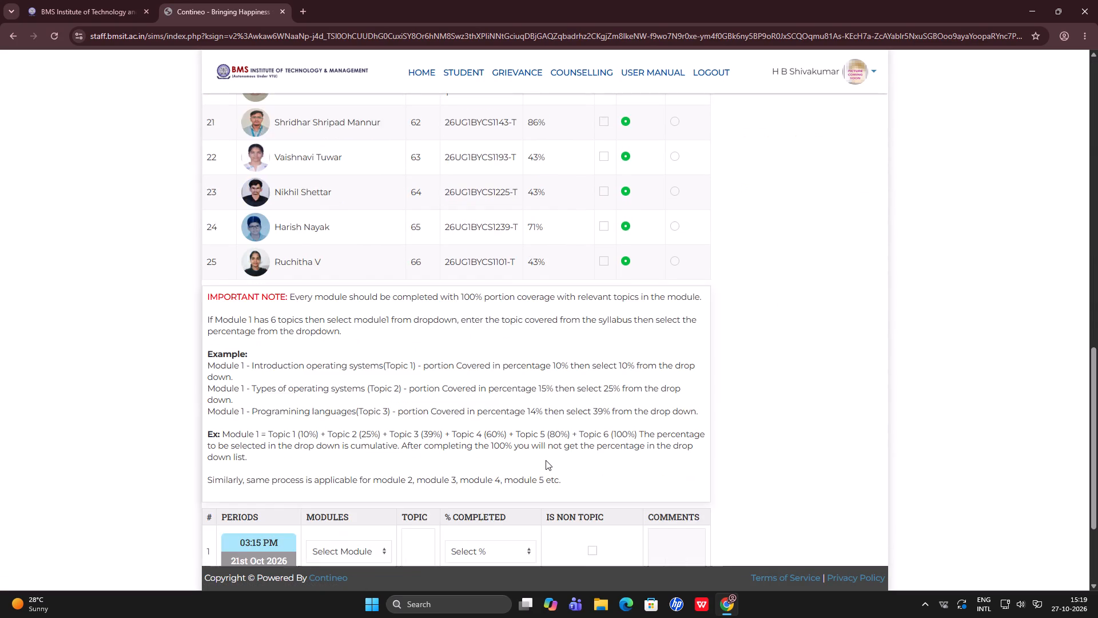
{"action": "scroll", "coordinate": [546, 459], "scroll_direction": "down", "scroll_amount": 5}
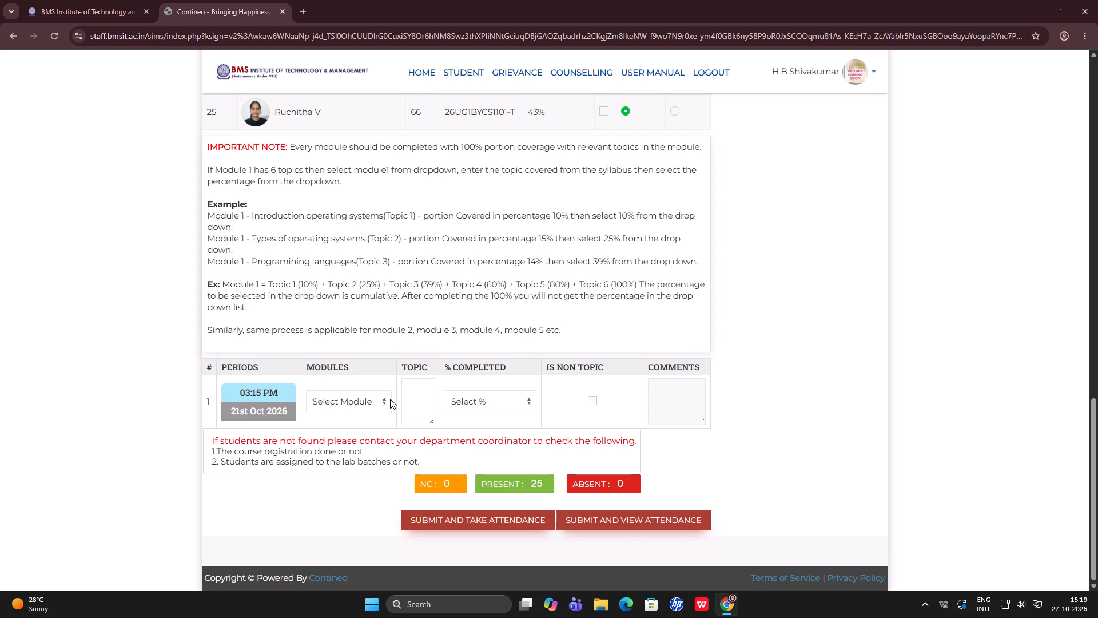
{"action": "left_click", "coordinate": [385, 401]}
{"action": "left_click", "coordinate": [369, 465]}
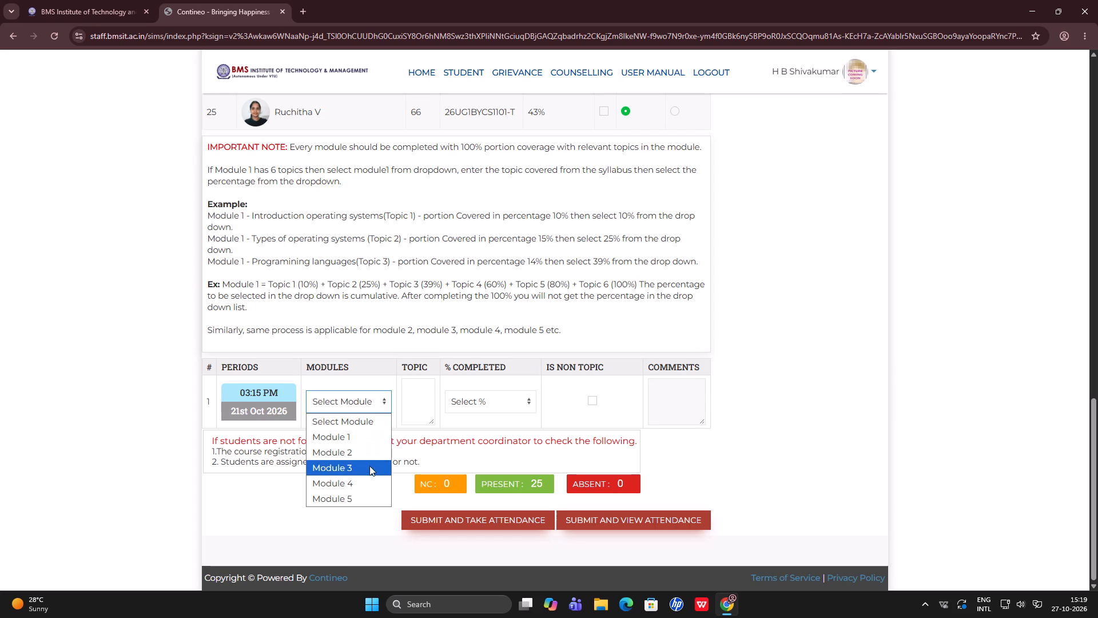
{"action": "left_click", "coordinate": [385, 403]}
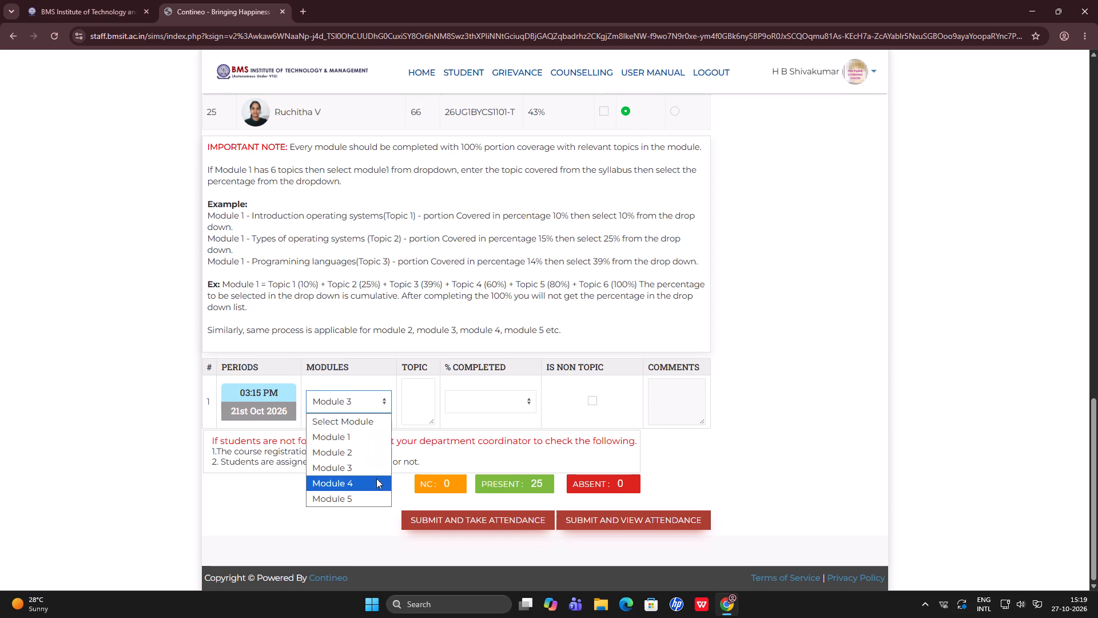
{"action": "left_click", "coordinate": [375, 483]}
{"action": "left_click", "coordinate": [408, 379]}
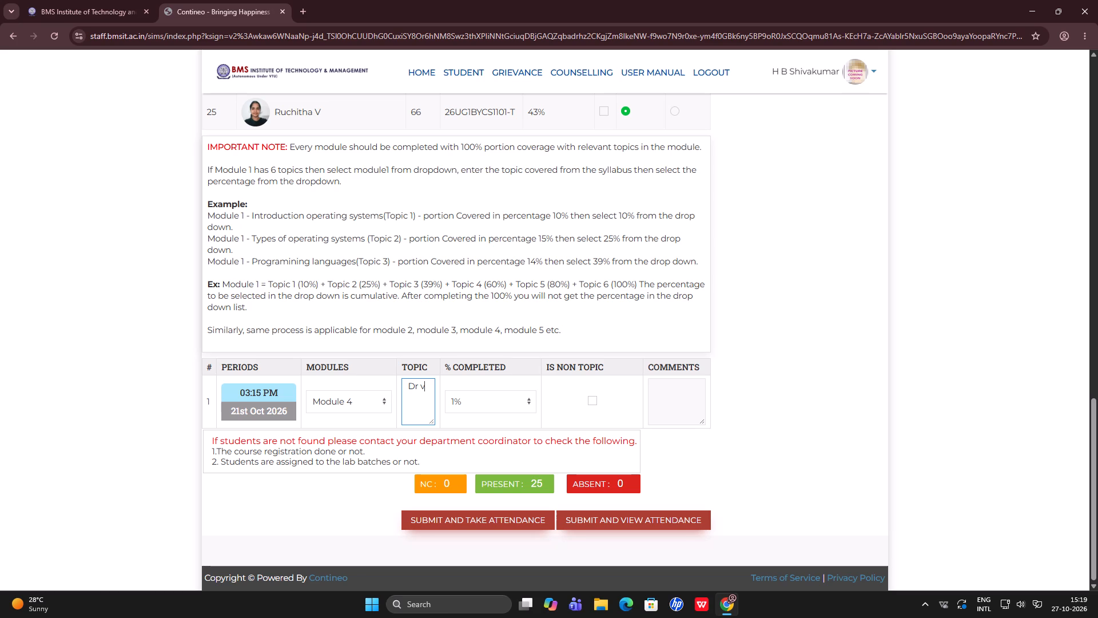
{"action": "type", "text": "VI"}
{"action": "type", "text": "ishweshwaraya"}
{"action": "key", "text": "space"}
{"action": "key", "text": "y"}
{"action": "key", "text": "BackSpace"}
{"action": "type", "text": "vyakthi mathu hithiya"}
Set the period's completed percentage to 5% and submit the 21st Oct 2026 CSE14 attendance with all students present.
{"action": "left_click", "coordinate": [526, 397]}
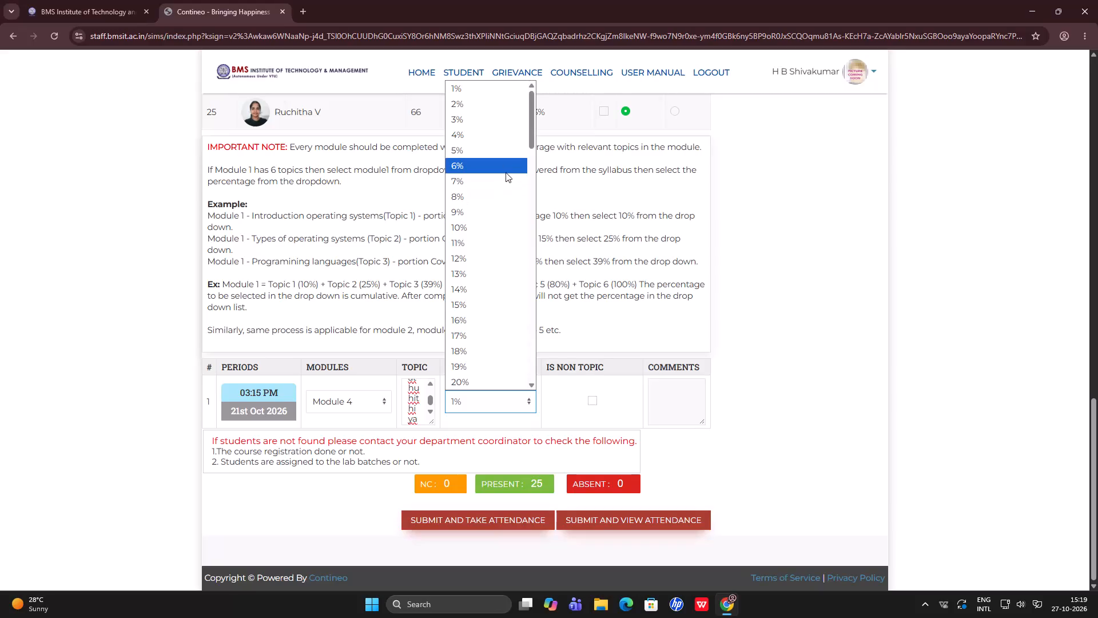
{"action": "left_click", "coordinate": [503, 147]}
{"action": "left_click", "coordinate": [459, 517]}
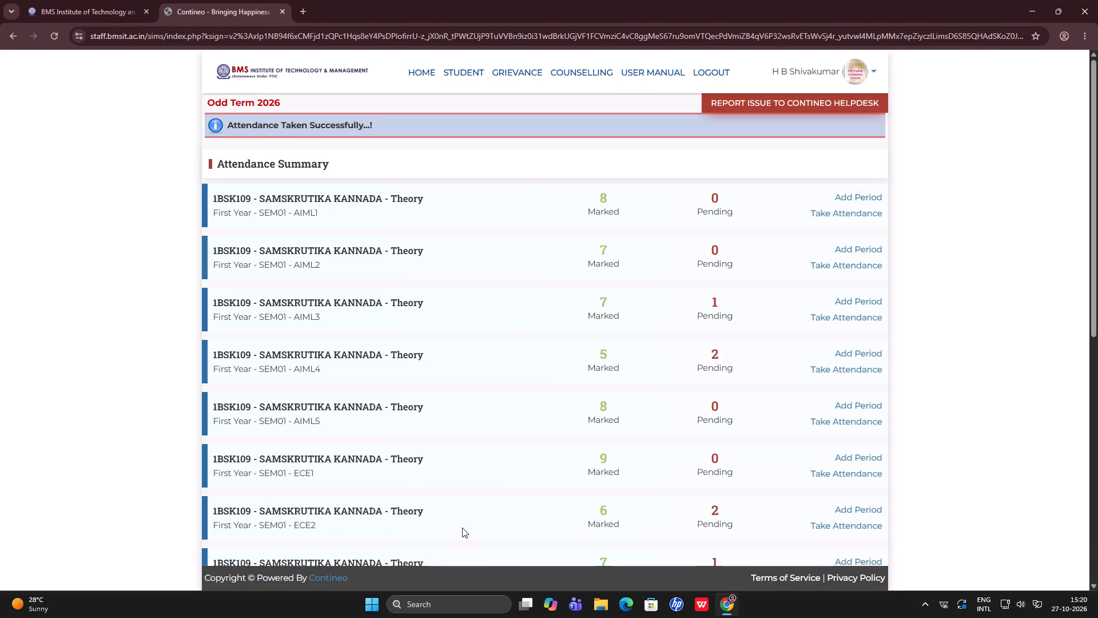
{"action": "scroll", "coordinate": [462, 528], "scroll_direction": "down", "scroll_amount": 12}
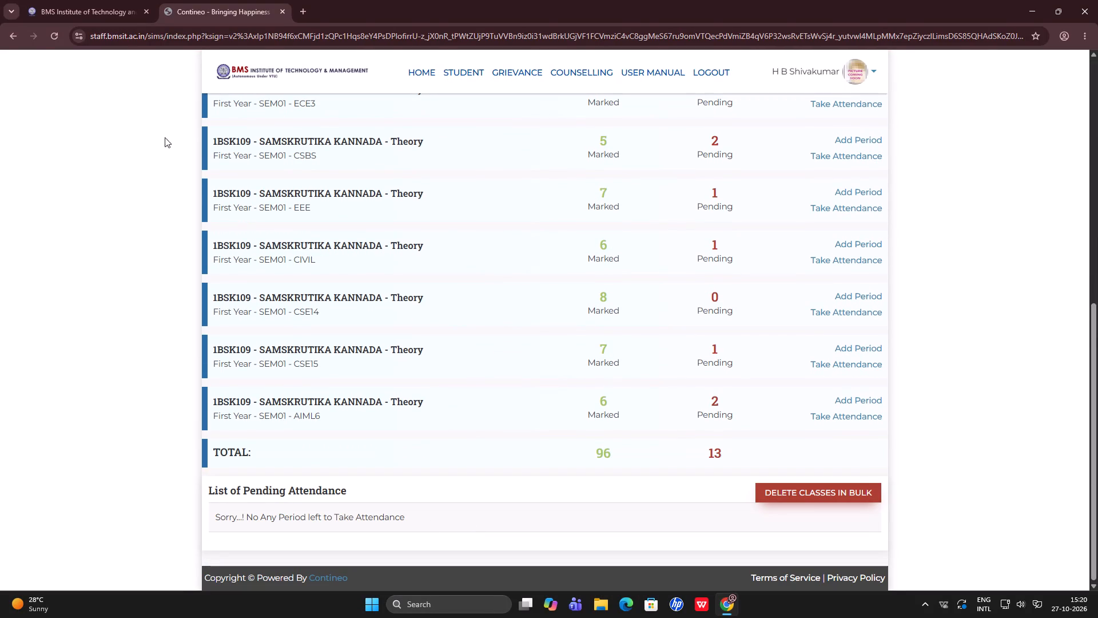
{"action": "left_click", "coordinate": [9, 32]}
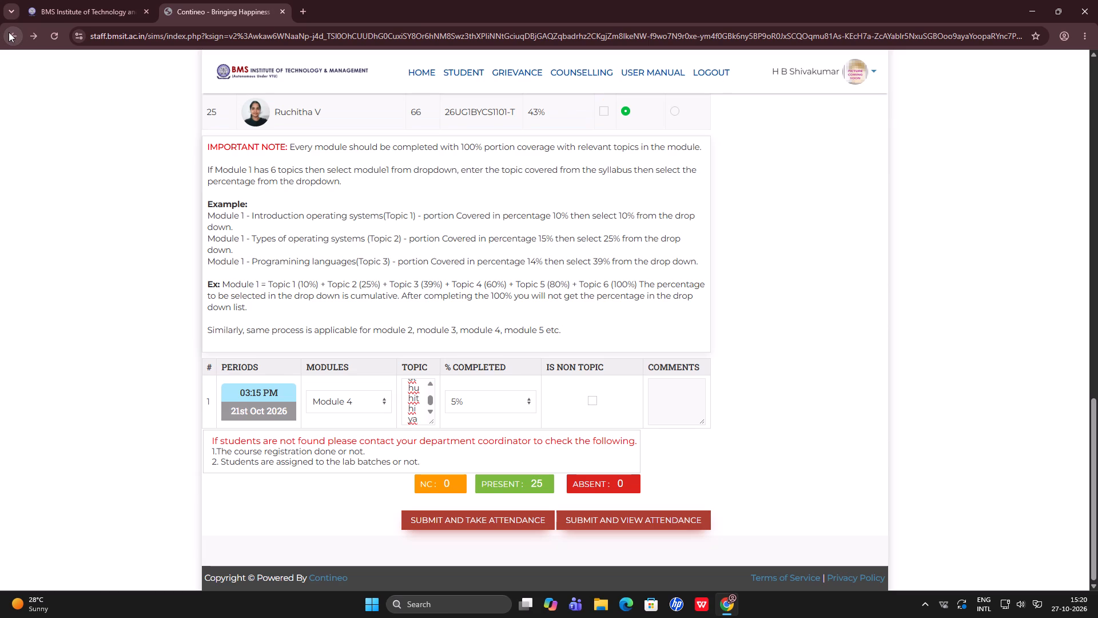
{"action": "left_click", "coordinate": [9, 32]}
{"action": "left_click", "coordinate": [9, 32]}
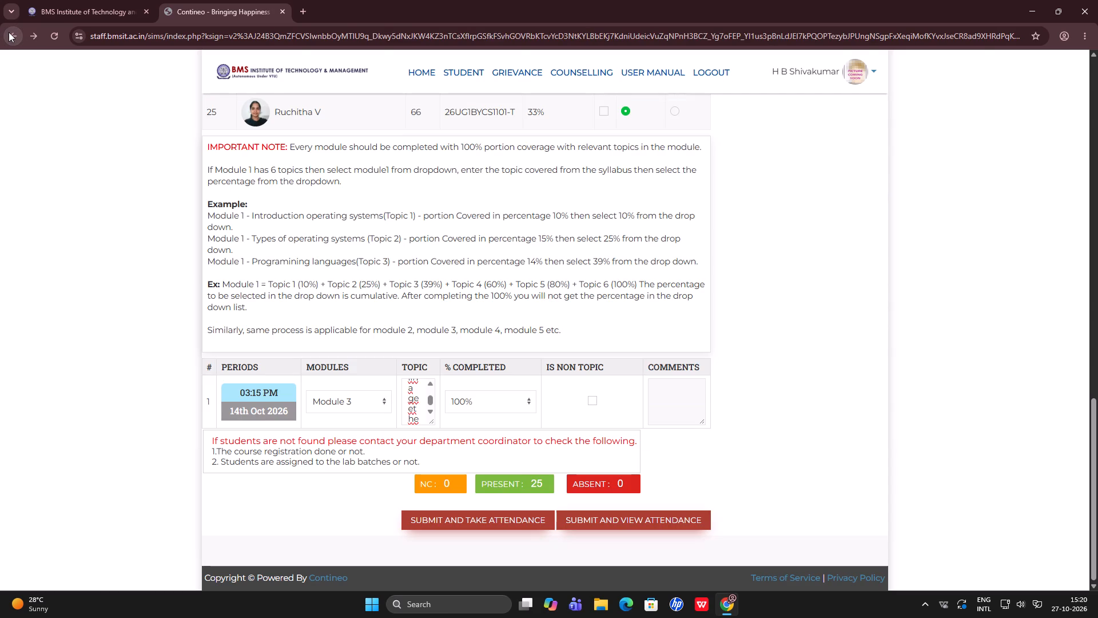
{"action": "left_click", "coordinate": [8, 31]}
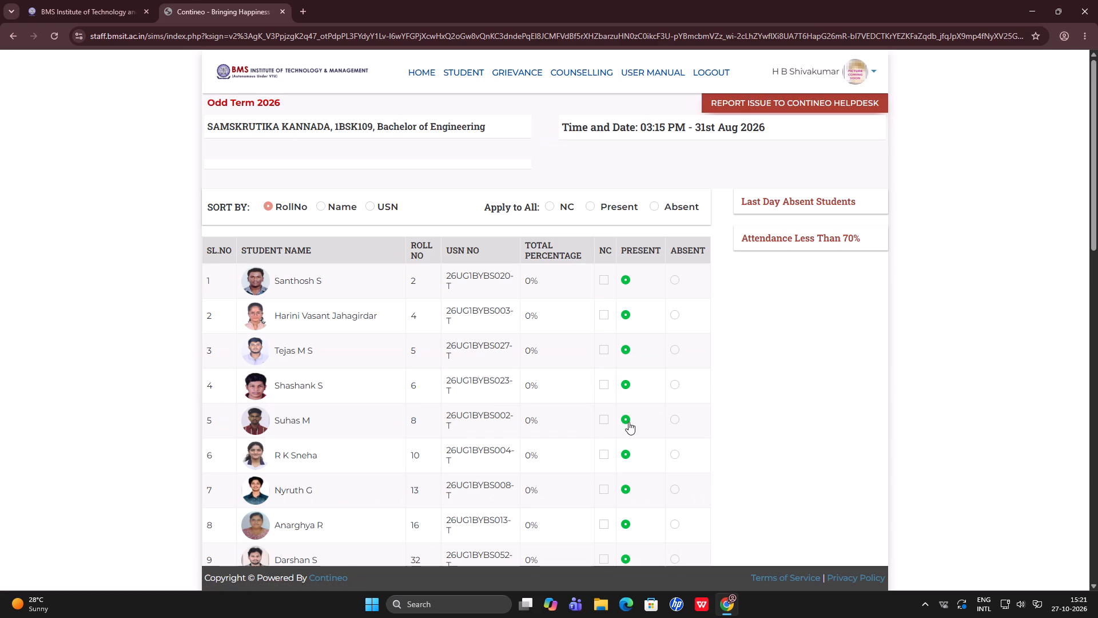
Set the 31st Aug 2026 CSBS period to Module 3 and enter its topic as "kurudu kanchana".
{"action": "scroll", "coordinate": [628, 422], "scroll_direction": "down", "scroll_amount": 15}
{"action": "scroll", "coordinate": [626, 398], "scroll_direction": "down", "scroll_amount": 9}
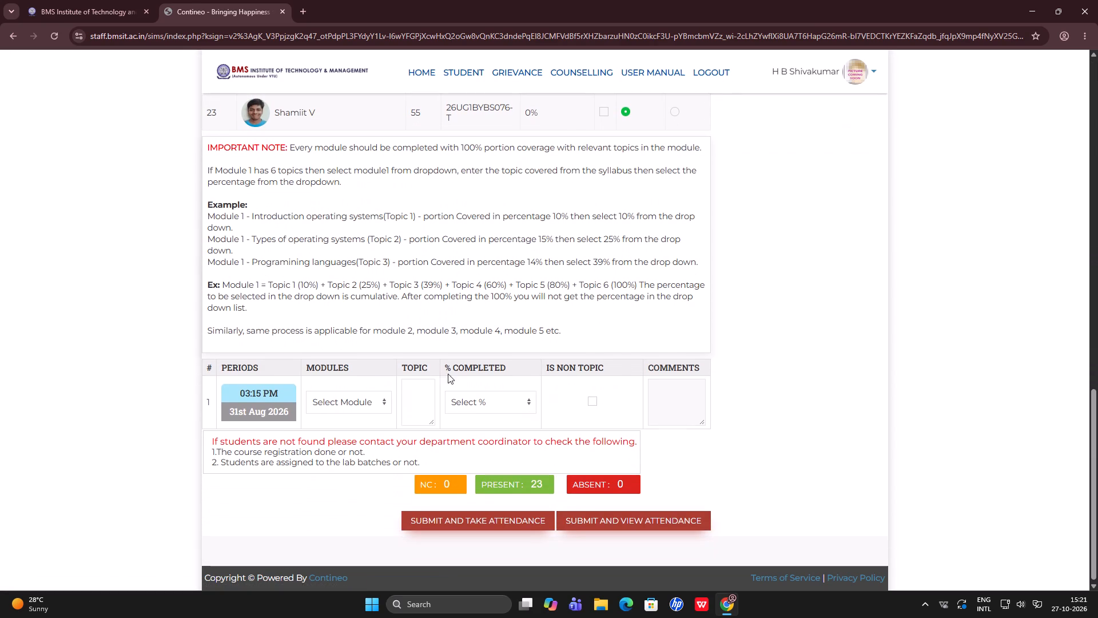
{"action": "left_click", "coordinate": [382, 400]}
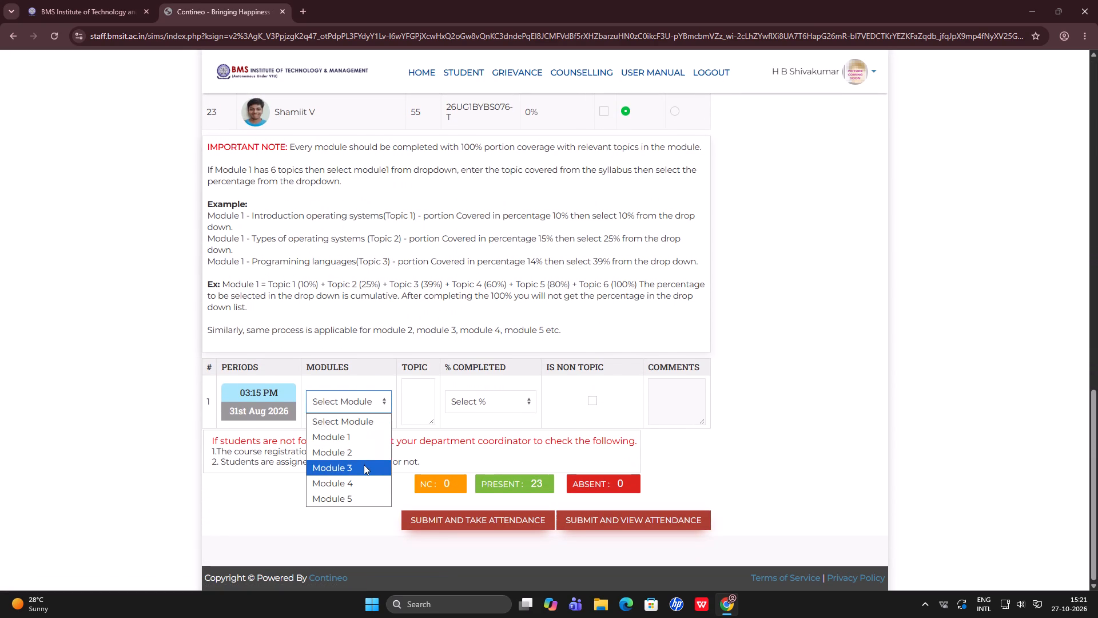
{"action": "left_click", "coordinate": [364, 465]}
{"action": "left_click", "coordinate": [405, 384]}
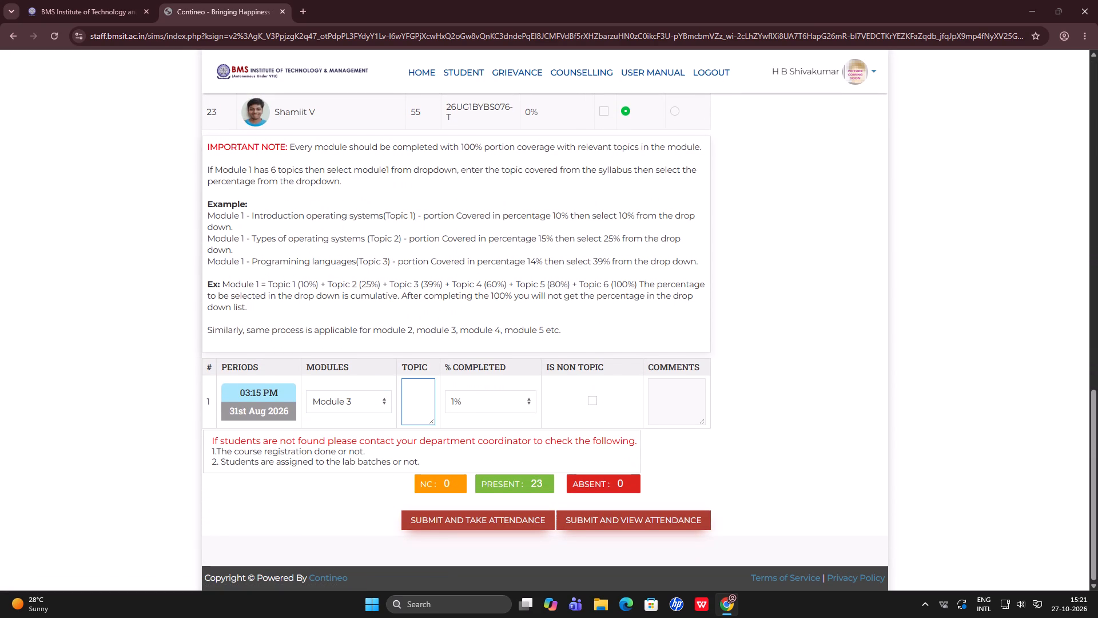
{"action": "type", "text": "kurudu kanchana"}
Set the period's completed percentage to 100% and submit the 31st Aug 2026 CSBS attendance with all students present.
{"action": "left_click", "coordinate": [534, 400]}
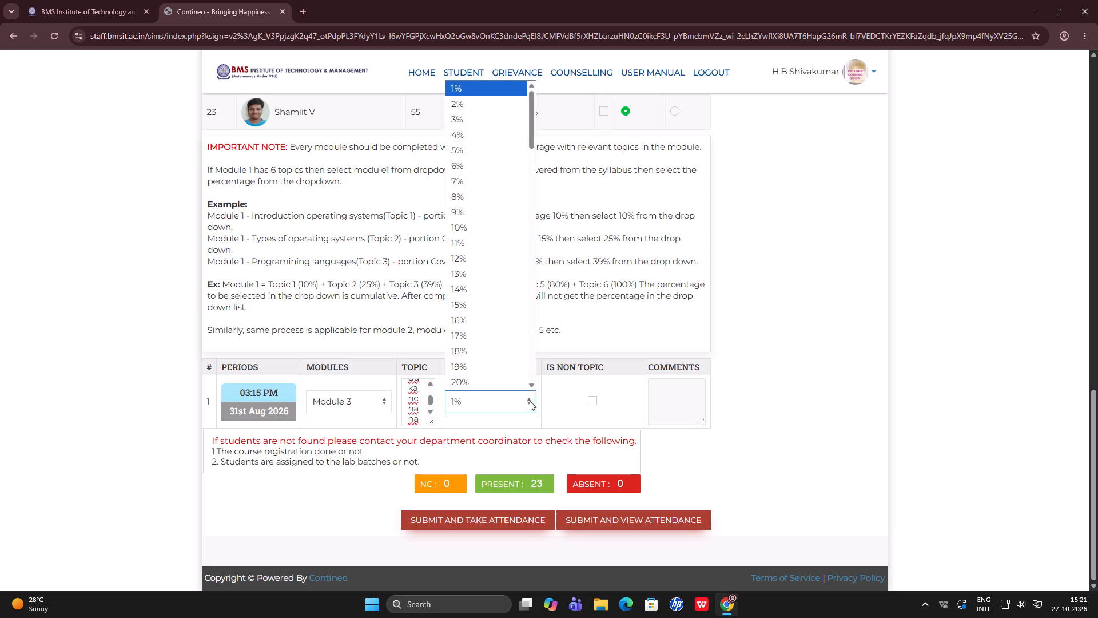
{"action": "scroll", "coordinate": [536, 404], "scroll_direction": "down", "scroll_amount": 4}
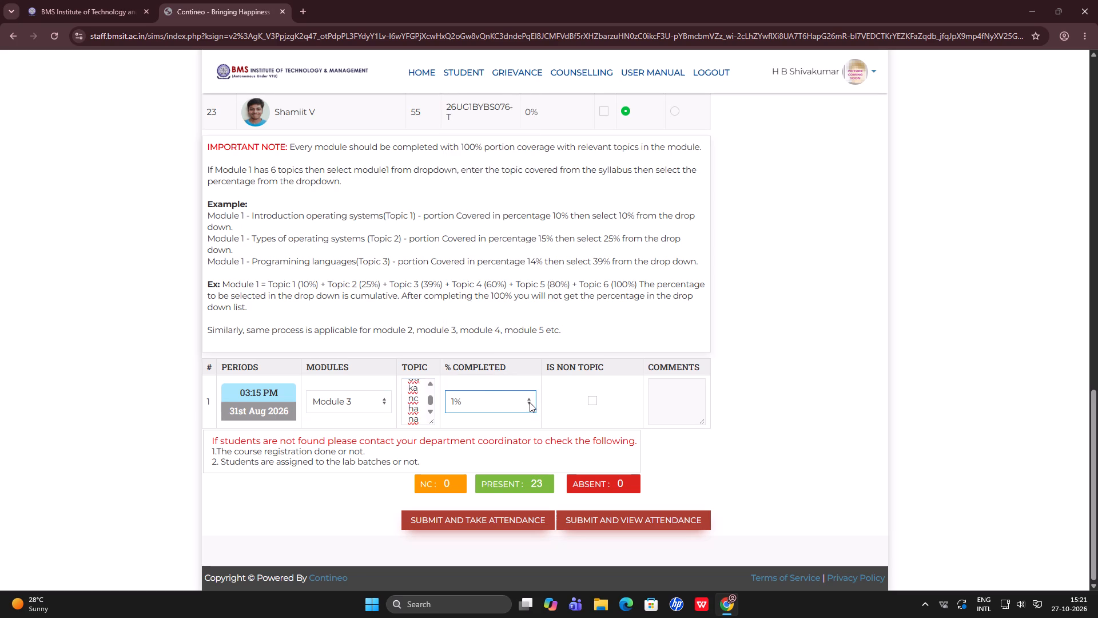
{"action": "left_click", "coordinate": [530, 402]}
{"action": "scroll", "coordinate": [517, 338], "scroll_direction": "down", "scroll_amount": 20}
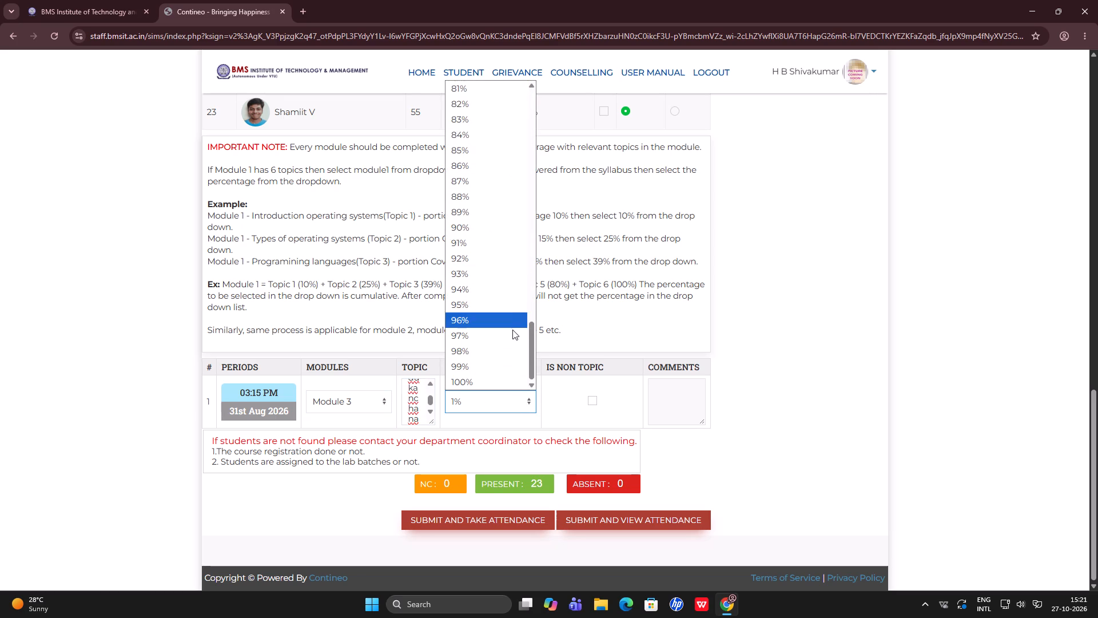
{"action": "left_click", "coordinate": [506, 381]}
{"action": "left_click", "coordinate": [490, 515]}
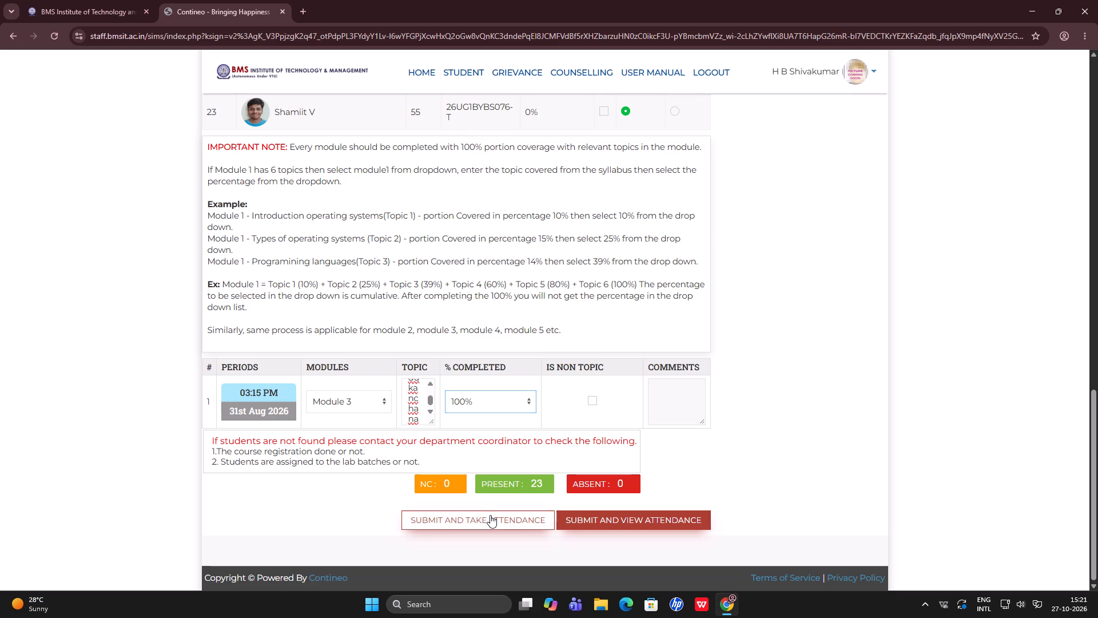
Open attendance taking for the pending CSBS class at 03:15 PM on 19th Oct 2026 and set its period to Module 4.
{"action": "scroll", "coordinate": [487, 513], "scroll_direction": "down", "scroll_amount": 5}
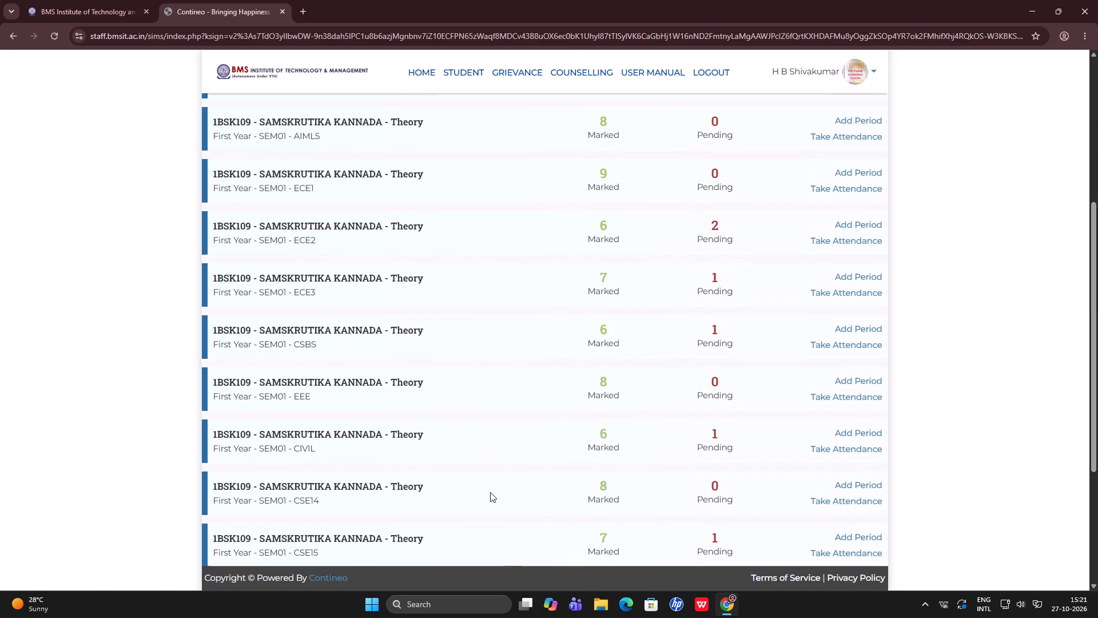
{"action": "scroll", "coordinate": [490, 492], "scroll_direction": "down", "scroll_amount": 9}
{"action": "left_click", "coordinate": [763, 504]}
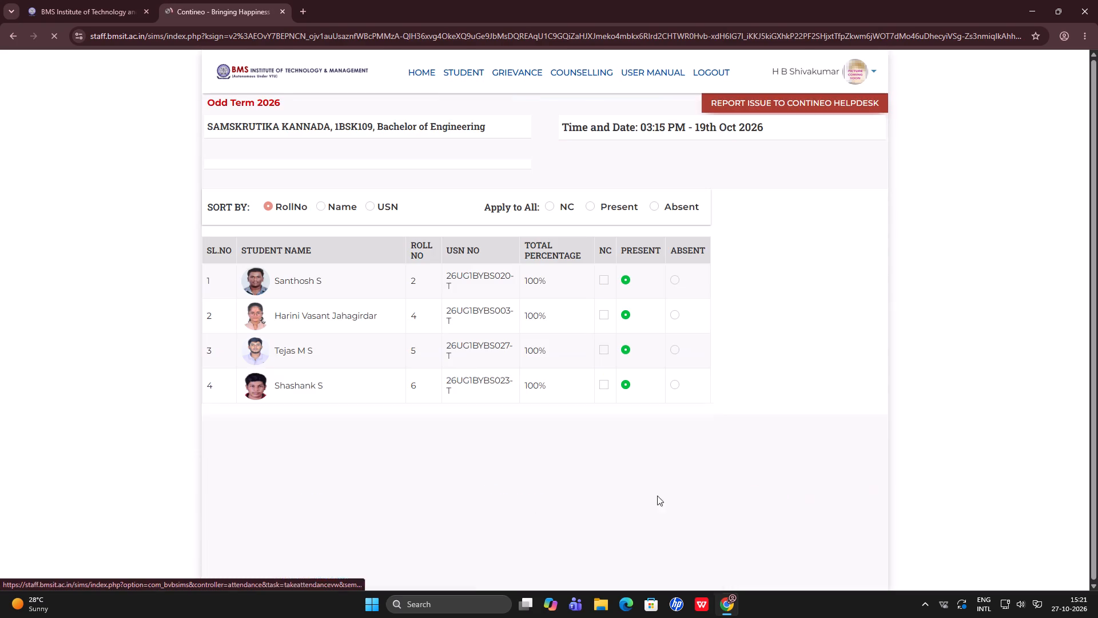
{"action": "scroll", "coordinate": [530, 475], "scroll_direction": "down", "scroll_amount": 20}
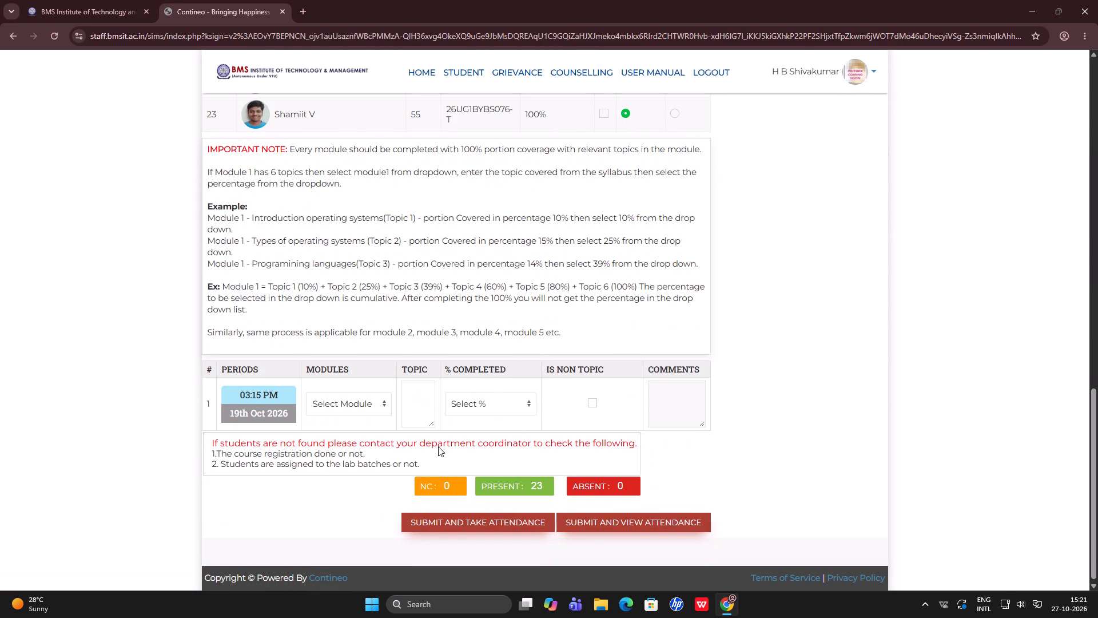
{"action": "left_click", "coordinate": [386, 401]}
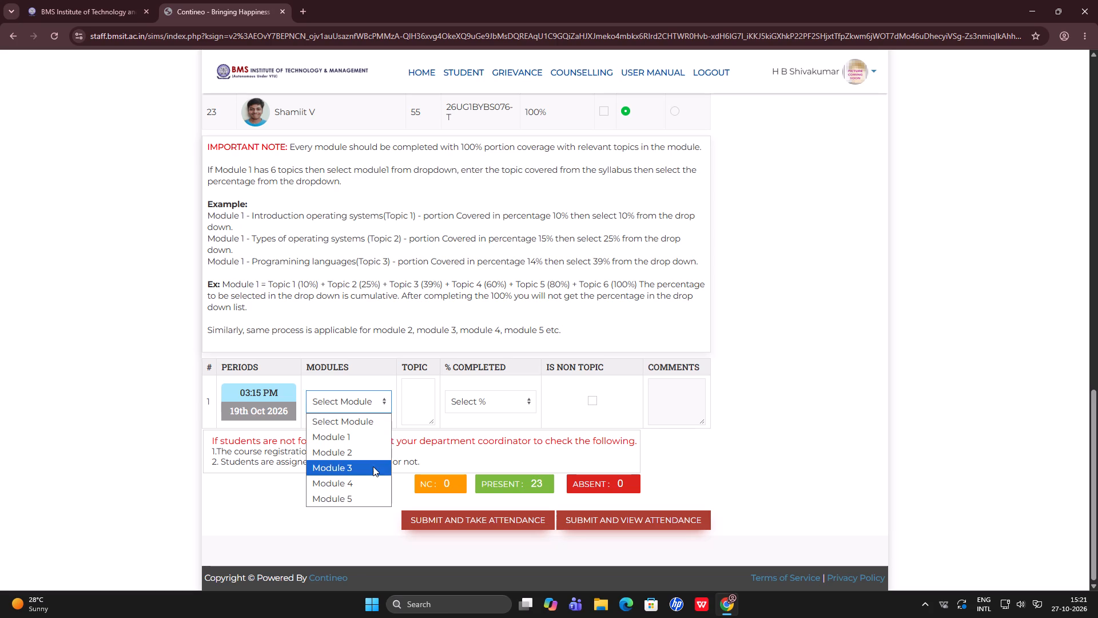
{"action": "left_click", "coordinate": [373, 466]}
{"action": "left_click", "coordinate": [384, 403]}
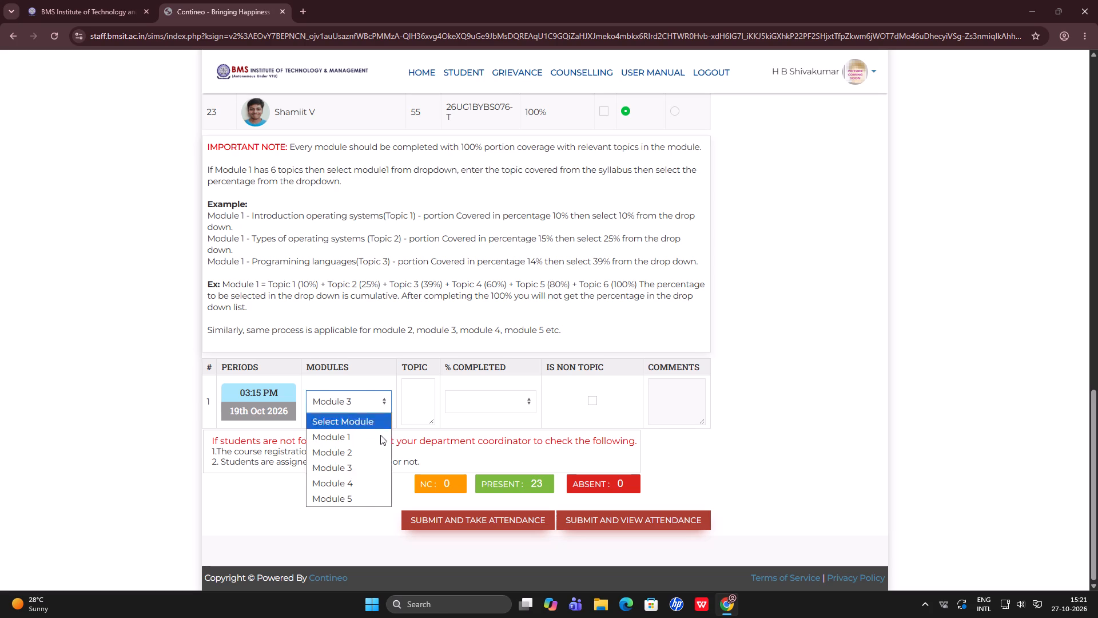
{"action": "left_click", "coordinate": [383, 480]}
Enter a topic for the 19th Oct 2026 CSBS period that starts with "Dr." and ends with "vyakathi mathu hithika".
{"action": "left_click", "coordinate": [407, 394]}
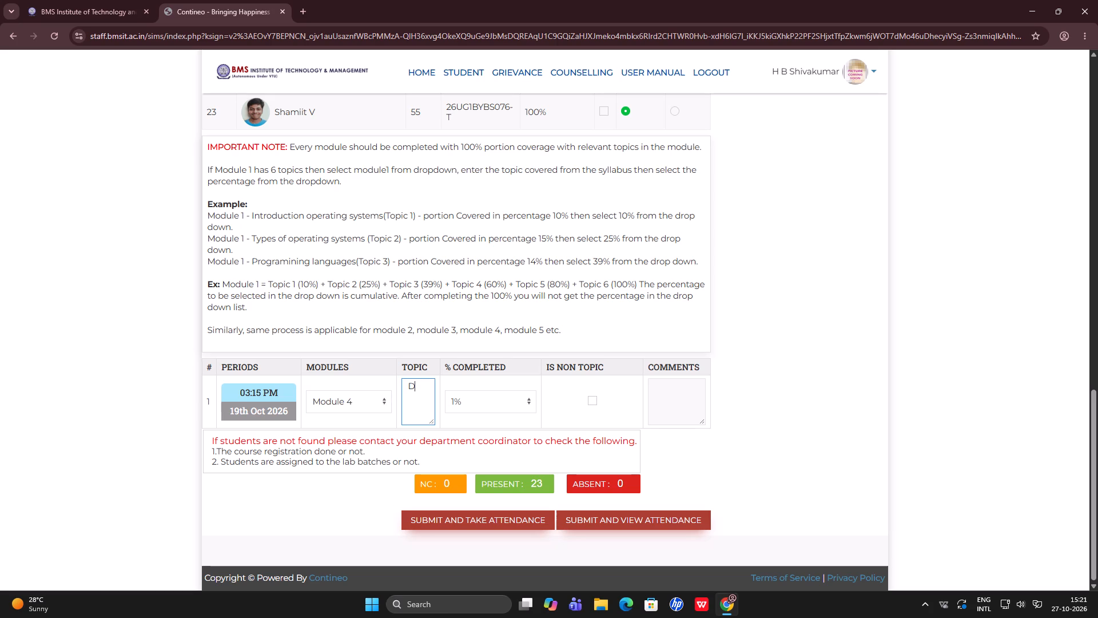
{"action": "key", "text": "period"}
{"action": "key", "text": "v"}
{"action": "type", "text": "vyakathi mathu"}
{"action": "key", "text": "space"}
{"action": "type", "text": "hithika"}
Set the period's completed percentage to 5% and submit the 19th Oct 2026 CSBS attendance with all students present.
{"action": "left_click", "coordinate": [534, 405]}
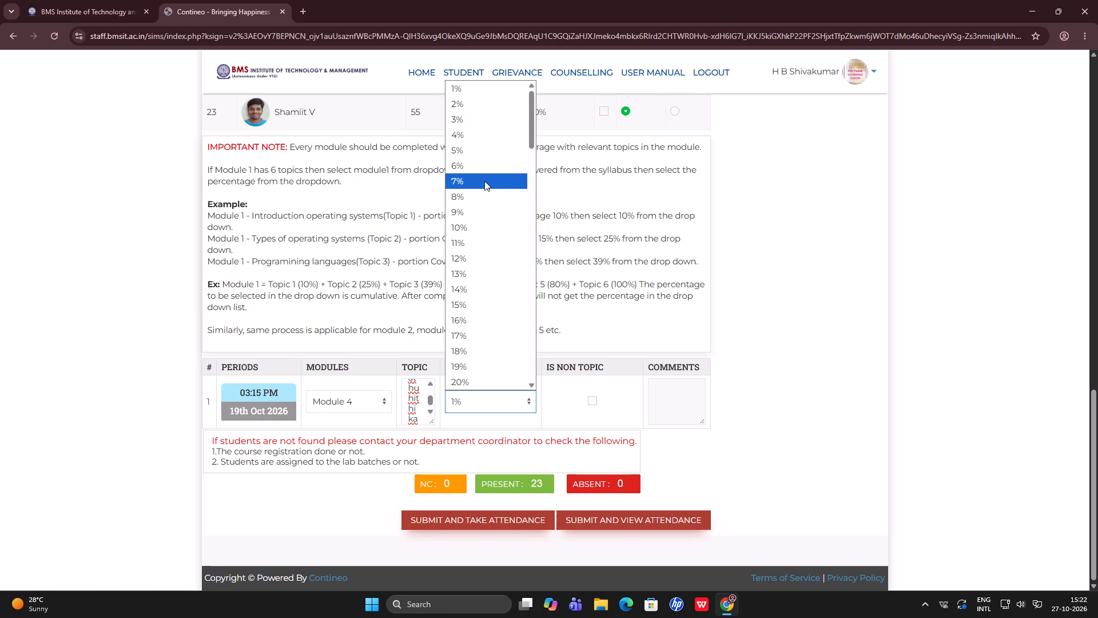
{"action": "left_click", "coordinate": [488, 150]}
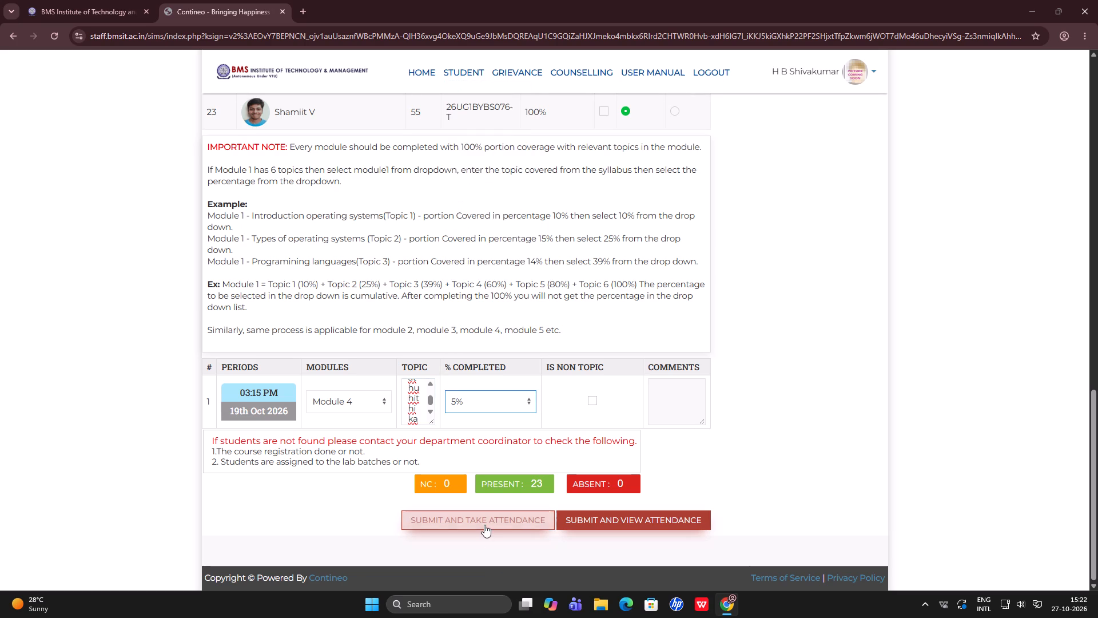
{"action": "left_click", "coordinate": [484, 525]}
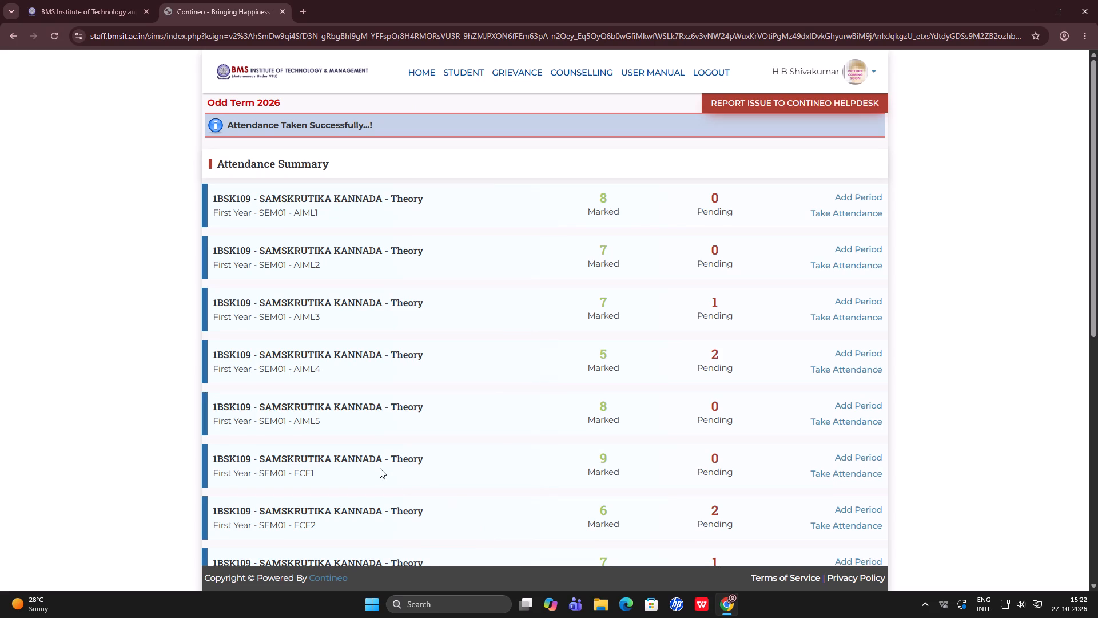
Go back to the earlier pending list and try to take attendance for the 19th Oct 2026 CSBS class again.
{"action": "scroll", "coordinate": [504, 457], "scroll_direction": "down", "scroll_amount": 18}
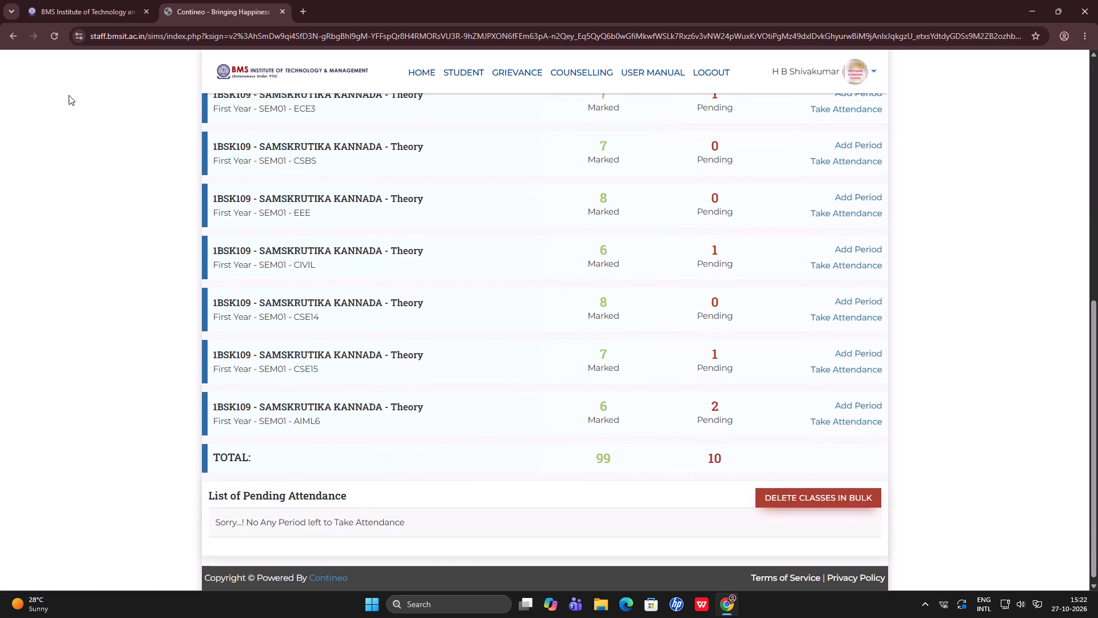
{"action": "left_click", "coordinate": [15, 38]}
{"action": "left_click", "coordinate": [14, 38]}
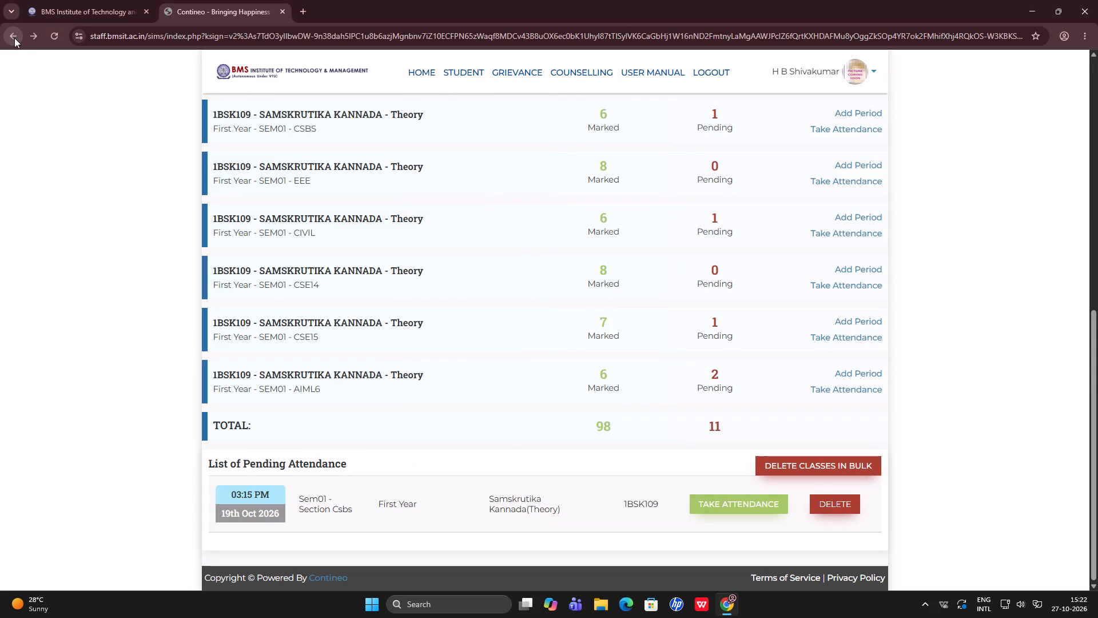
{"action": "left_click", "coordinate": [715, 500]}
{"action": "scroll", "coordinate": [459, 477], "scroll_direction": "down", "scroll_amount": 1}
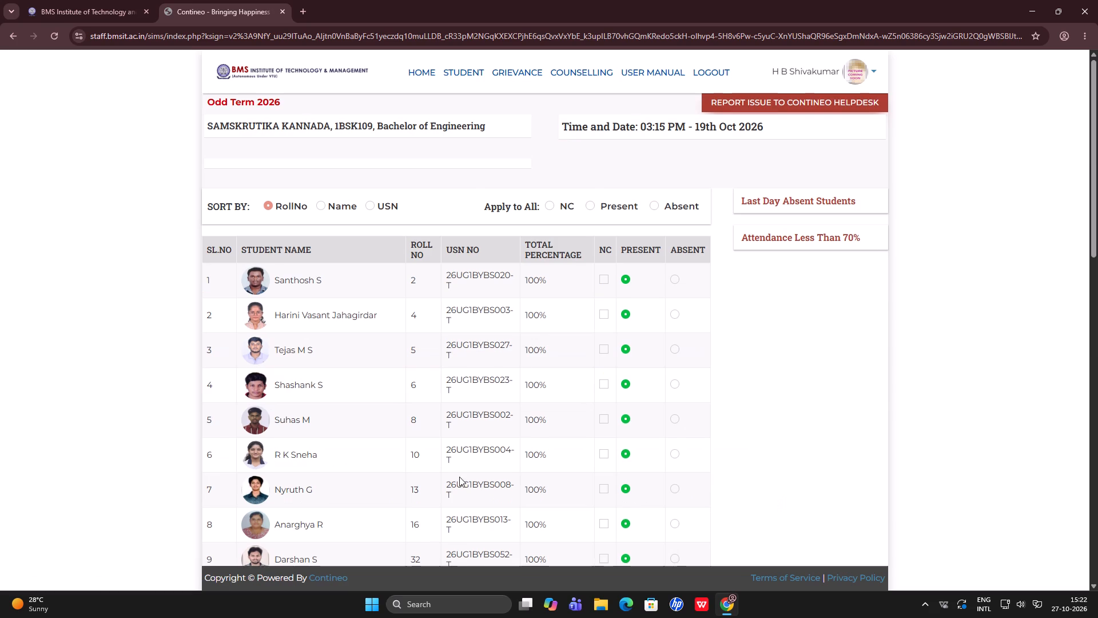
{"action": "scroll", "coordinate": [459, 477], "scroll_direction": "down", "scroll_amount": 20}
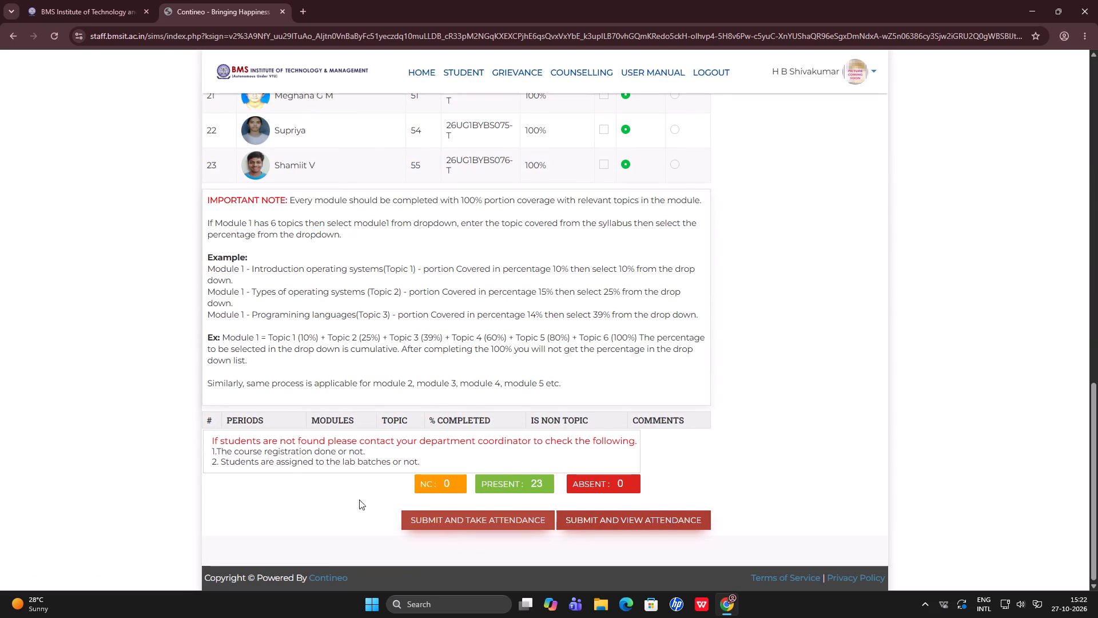
Return to the course overview and open attendance taking for the pending ECE2 class at 02:20 PM on 13th Oct 2026.
{"action": "left_click", "coordinate": [16, 39]}
{"action": "left_click", "coordinate": [16, 39]}
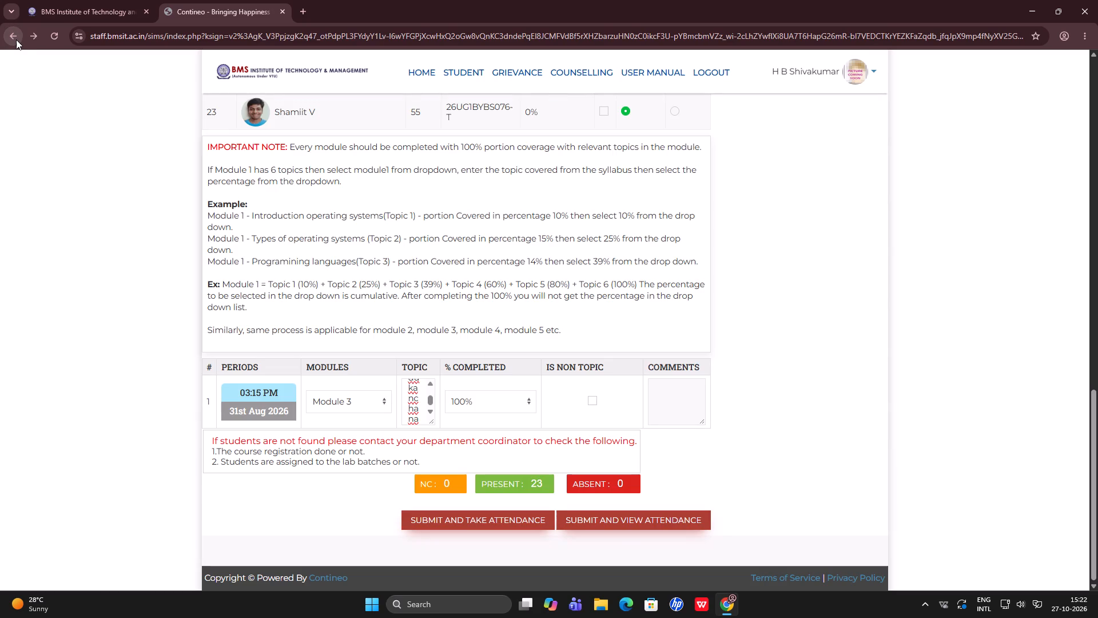
{"action": "left_click", "coordinate": [15, 39]}
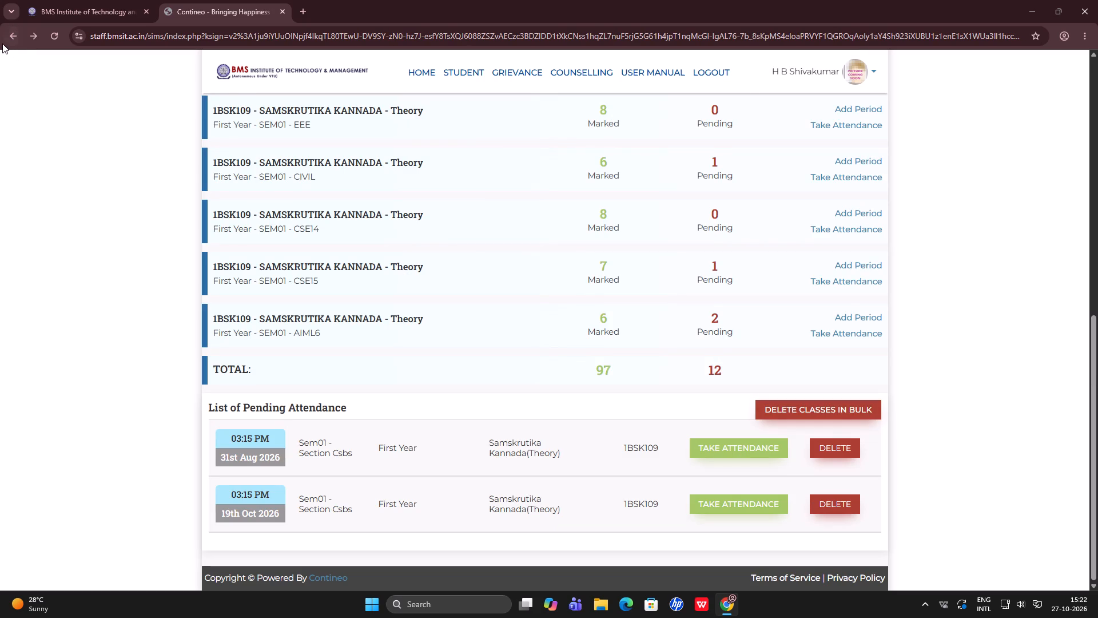
{"action": "left_click", "coordinate": [5, 33]}
{"action": "scroll", "coordinate": [432, 294], "scroll_direction": "down", "scroll_amount": 4}
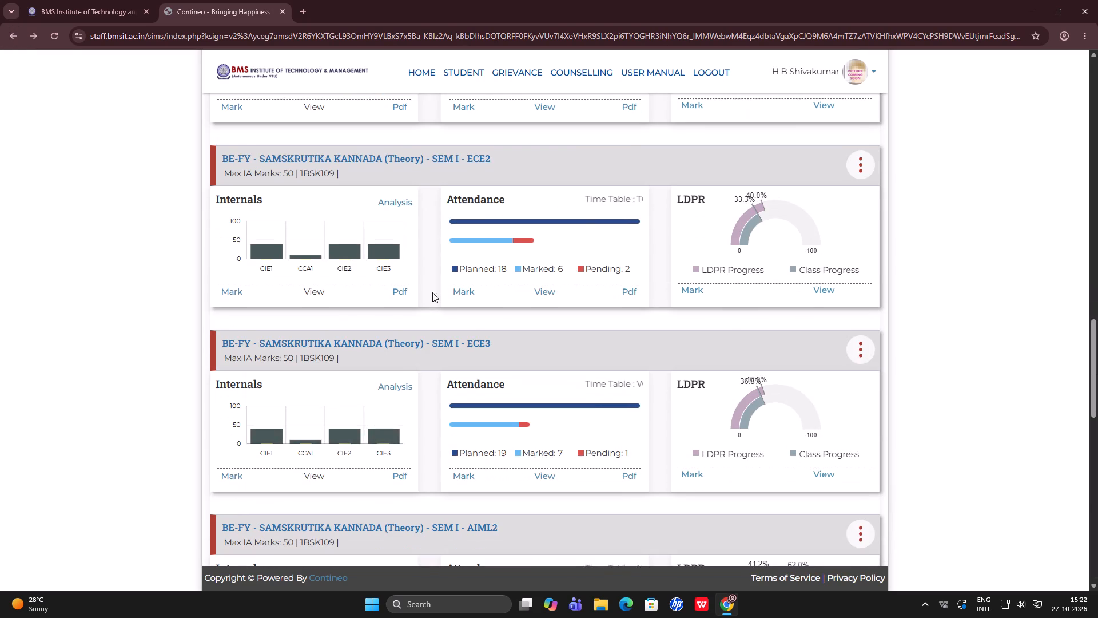
{"action": "left_click", "coordinate": [462, 292]}
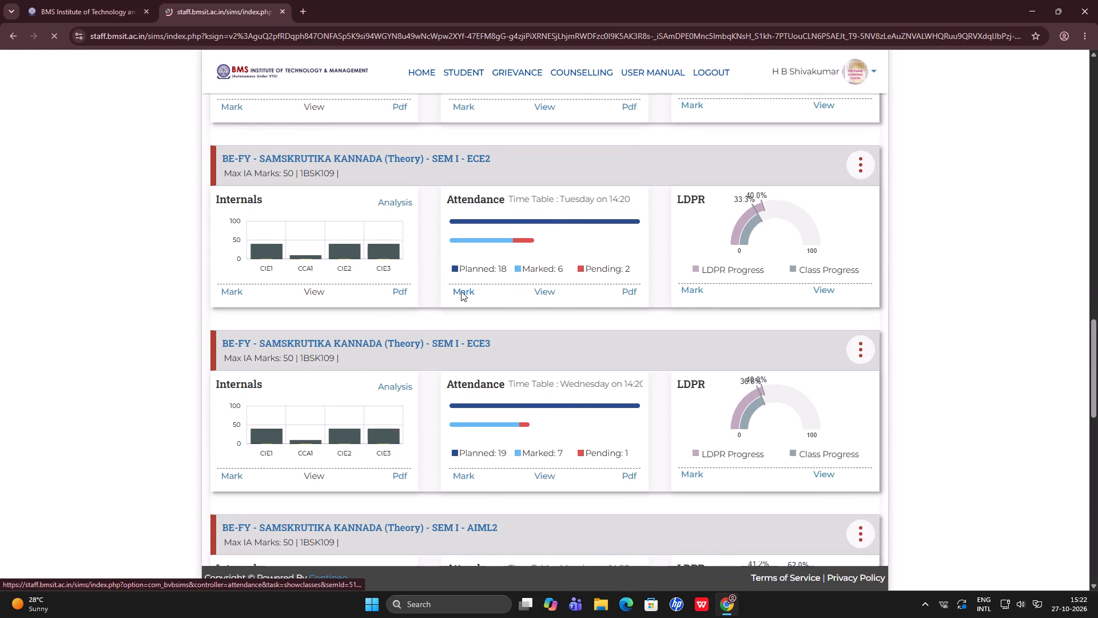
{"action": "scroll", "coordinate": [460, 291], "scroll_direction": "down", "scroll_amount": 14}
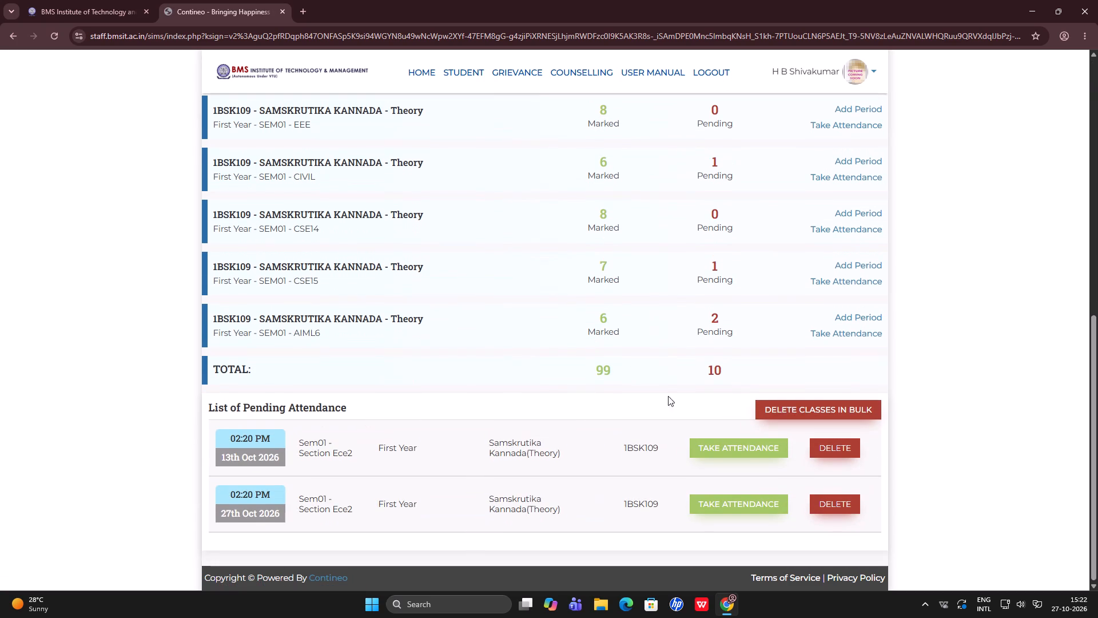
{"action": "left_click", "coordinate": [707, 443]}
Check the ECE2 student list and set the 13th Oct 2026 period to Module 3.
{"action": "scroll", "coordinate": [666, 447], "scroll_direction": "down", "scroll_amount": 4}
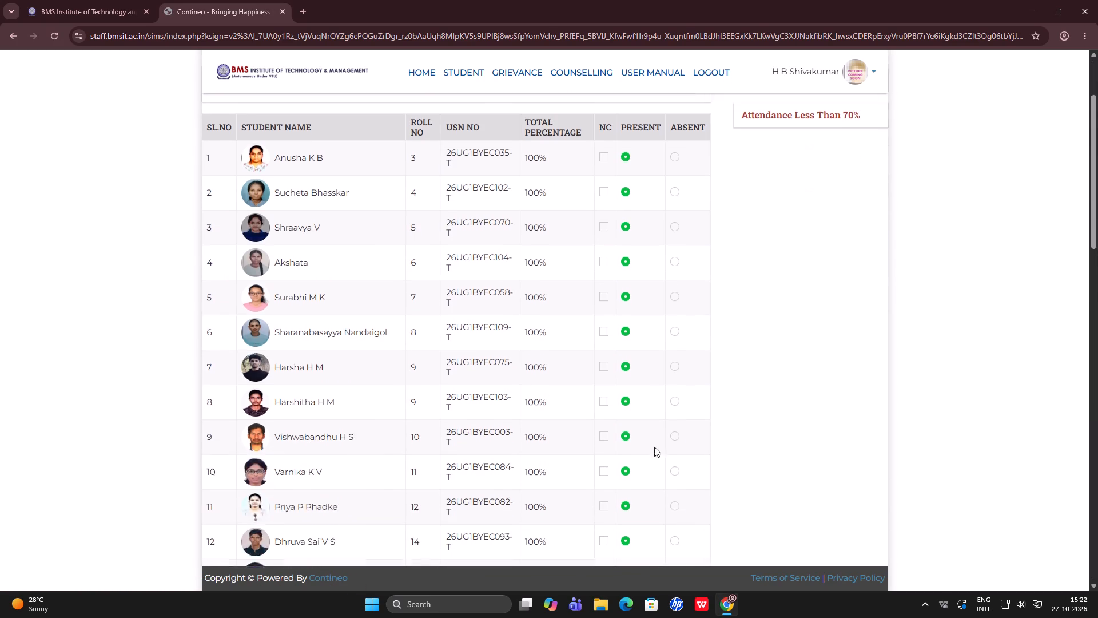
{"action": "scroll", "coordinate": [654, 447], "scroll_direction": "down", "scroll_amount": 5}
{"action": "scroll", "coordinate": [650, 433], "scroll_direction": "down", "scroll_amount": 17}
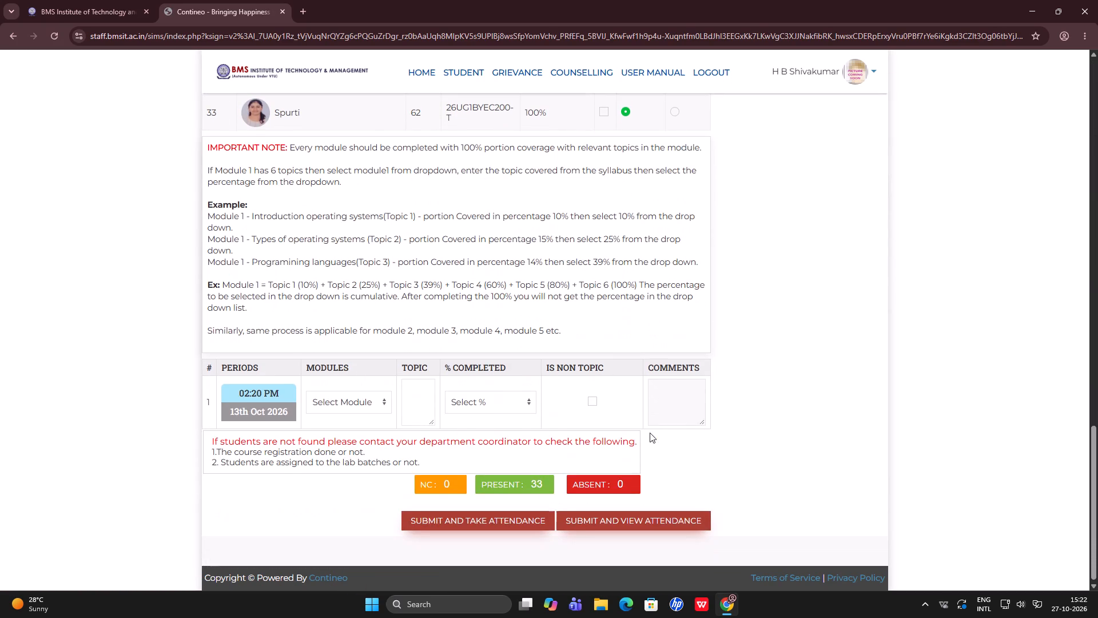
{"action": "scroll", "coordinate": [653, 421], "scroll_direction": "up", "scroll_amount": 6}
{"action": "scroll", "coordinate": [654, 417], "scroll_direction": "up", "scroll_amount": 19}
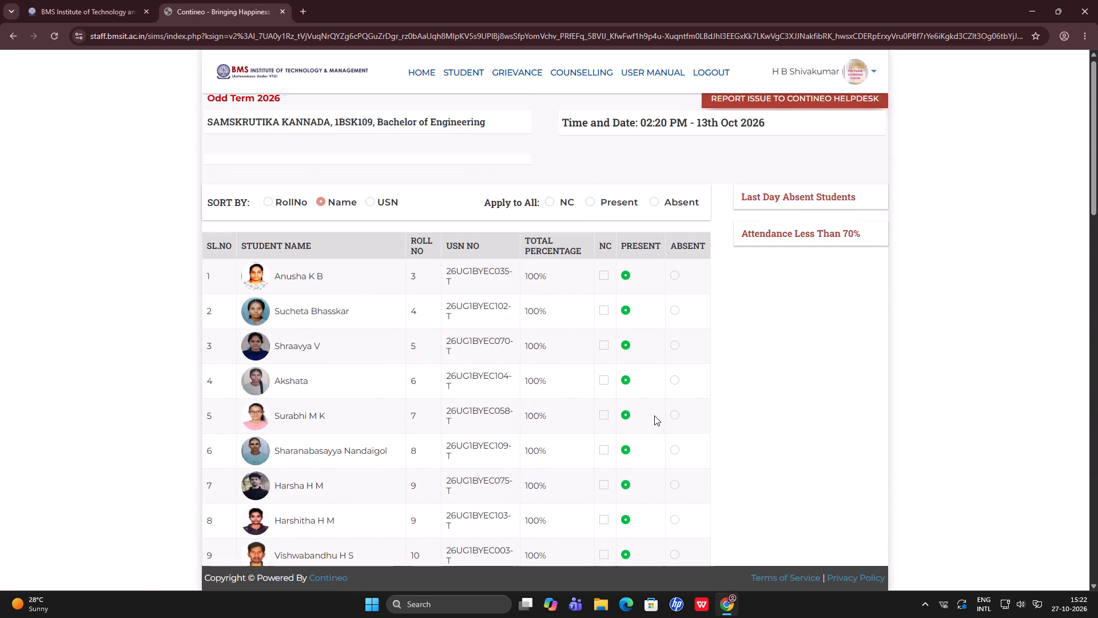
{"action": "scroll", "coordinate": [654, 419], "scroll_direction": "down", "scroll_amount": 3}
{"action": "scroll", "coordinate": [654, 421], "scroll_direction": "up", "scroll_amount": 1}
{"action": "scroll", "coordinate": [654, 421], "scroll_direction": "down", "scroll_amount": 20}
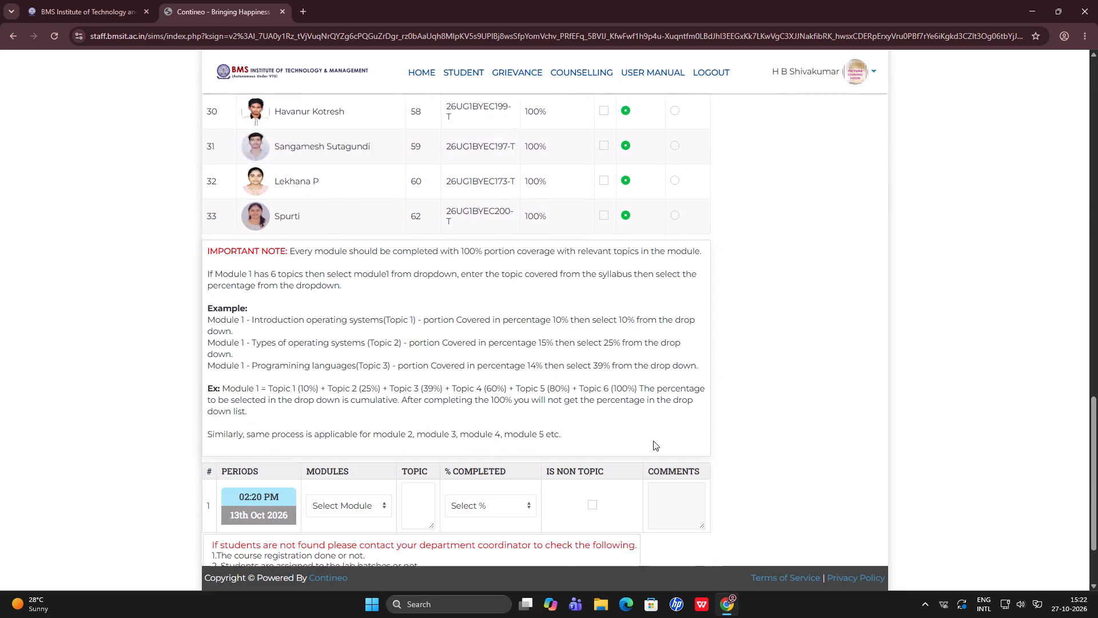
{"action": "scroll", "coordinate": [653, 441], "scroll_direction": "down", "scroll_amount": 5}
{"action": "left_click", "coordinate": [388, 403]}
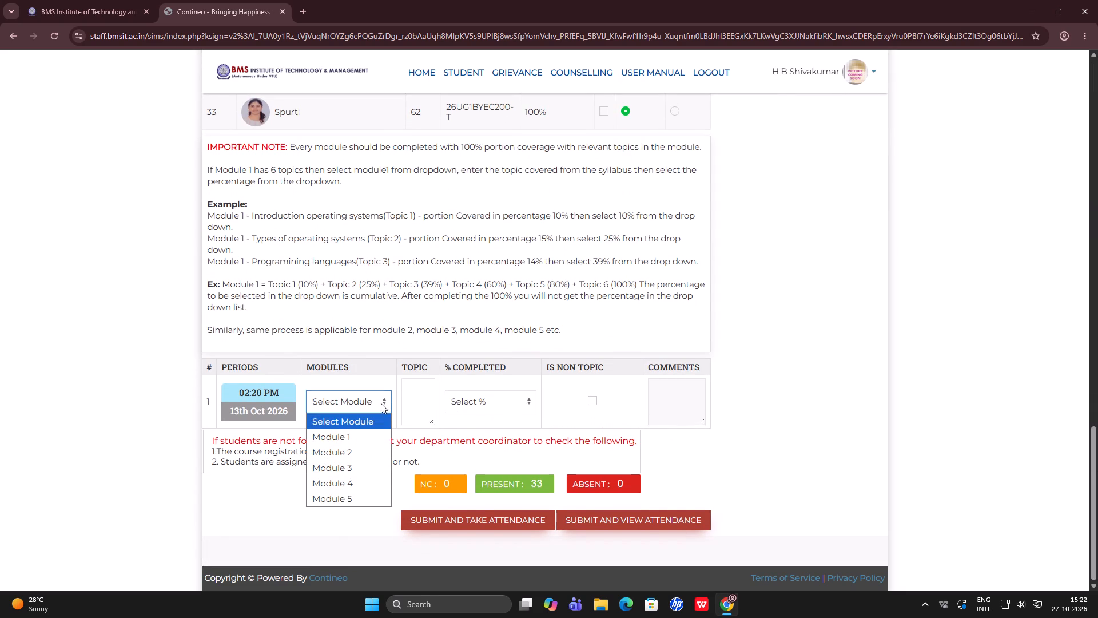
{"action": "left_click", "coordinate": [379, 465]}
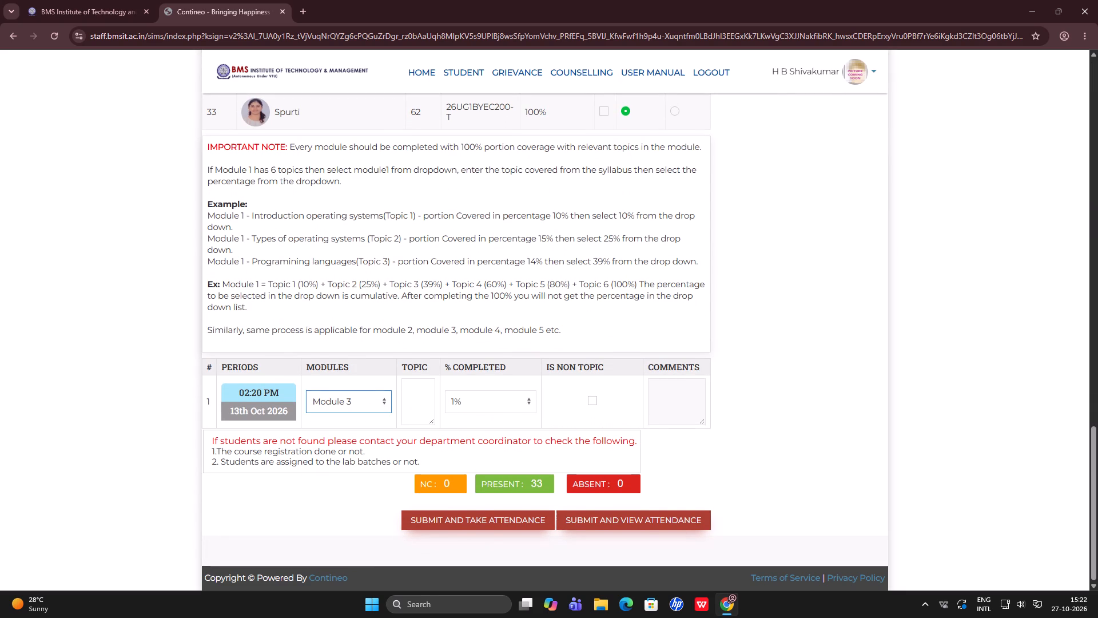
Enter "kurudu kanchana" as the topic for the 13th Oct 2026 ECE2 period.
{"action": "left_click", "coordinate": [405, 390]}
{"action": "type", "text": "va"}
{"action": "type", "text": "sa"}
{"action": "key", "text": "BackSpace"}
{"action": "key", "text": "BackSpace"}
{"action": "key", "text": "BackSpace"}
{"action": "key", "text": "BackSpace"}
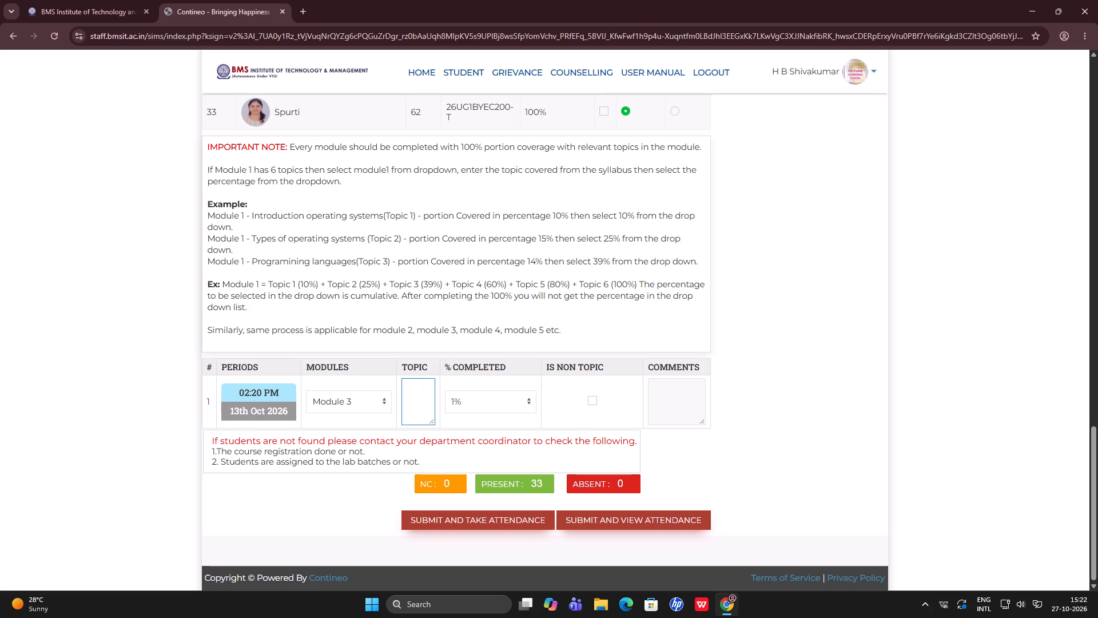
{"action": "type", "text": "kurudu kanchana"}
{"action": "left_click", "coordinate": [530, 401]}
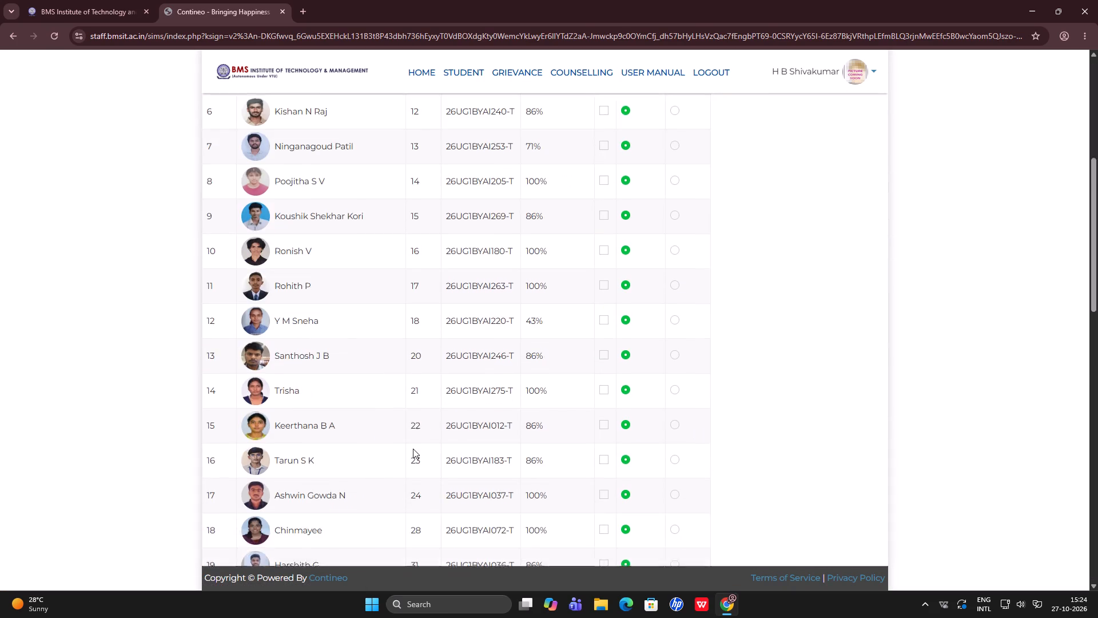
{"action": "scroll", "coordinate": [413, 449], "scroll_direction": "down", "scroll_amount": 10}
{"action": "scroll", "coordinate": [427, 407], "scroll_direction": "up", "scroll_amount": 16}
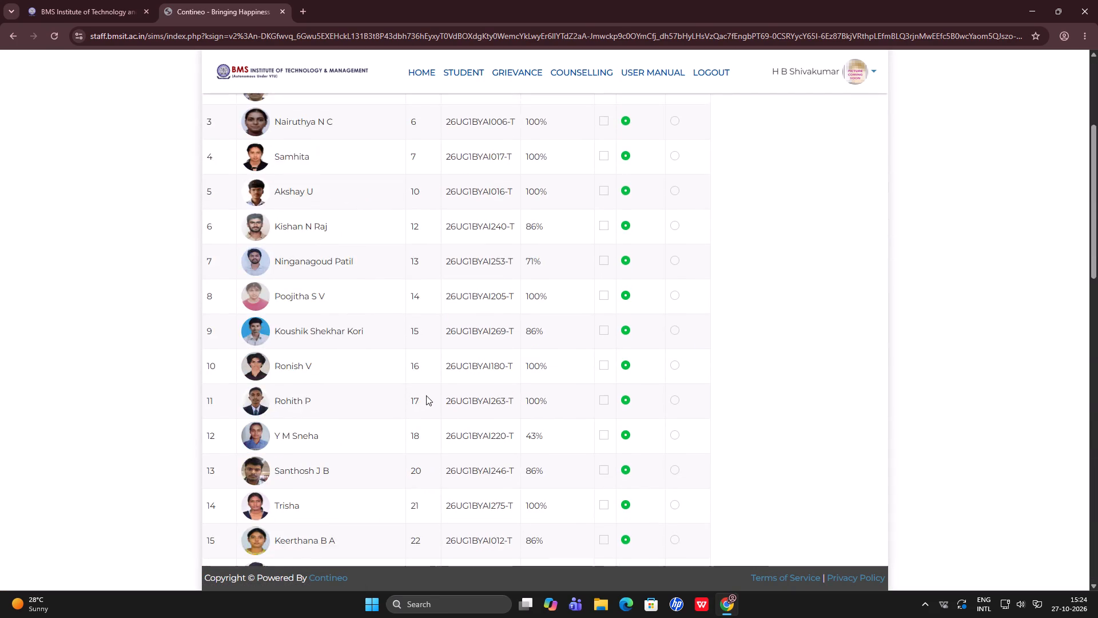
{"action": "scroll", "coordinate": [426, 395], "scroll_direction": "up", "scroll_amount": 4}
{"action": "scroll", "coordinate": [426, 395], "scroll_direction": "down", "scroll_amount": 19}
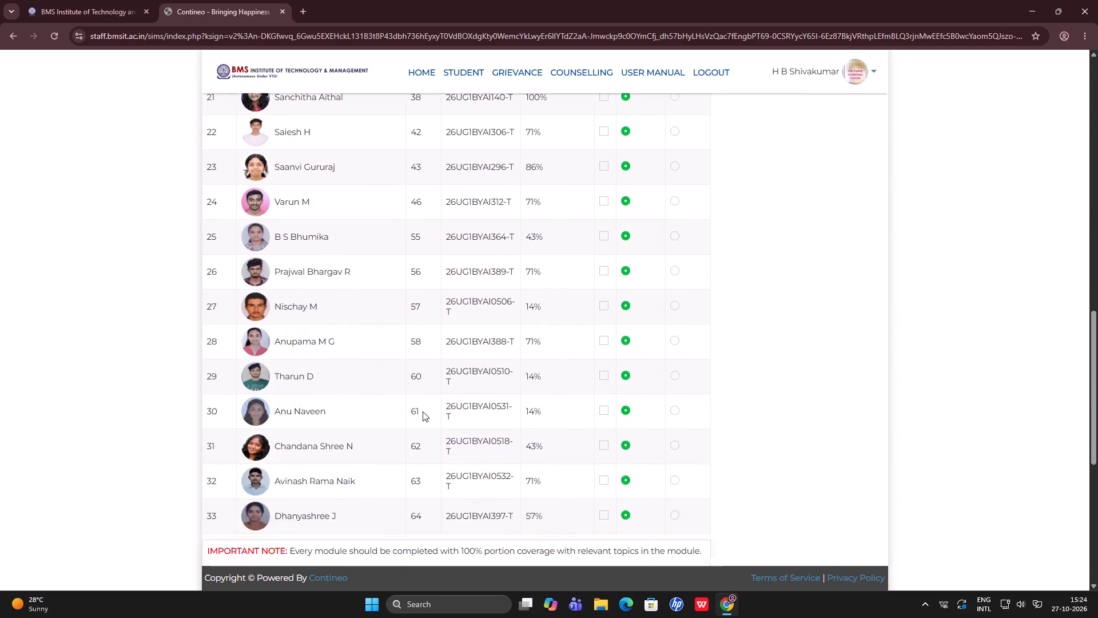
{"action": "scroll", "coordinate": [423, 411], "scroll_direction": "down", "scroll_amount": 7}
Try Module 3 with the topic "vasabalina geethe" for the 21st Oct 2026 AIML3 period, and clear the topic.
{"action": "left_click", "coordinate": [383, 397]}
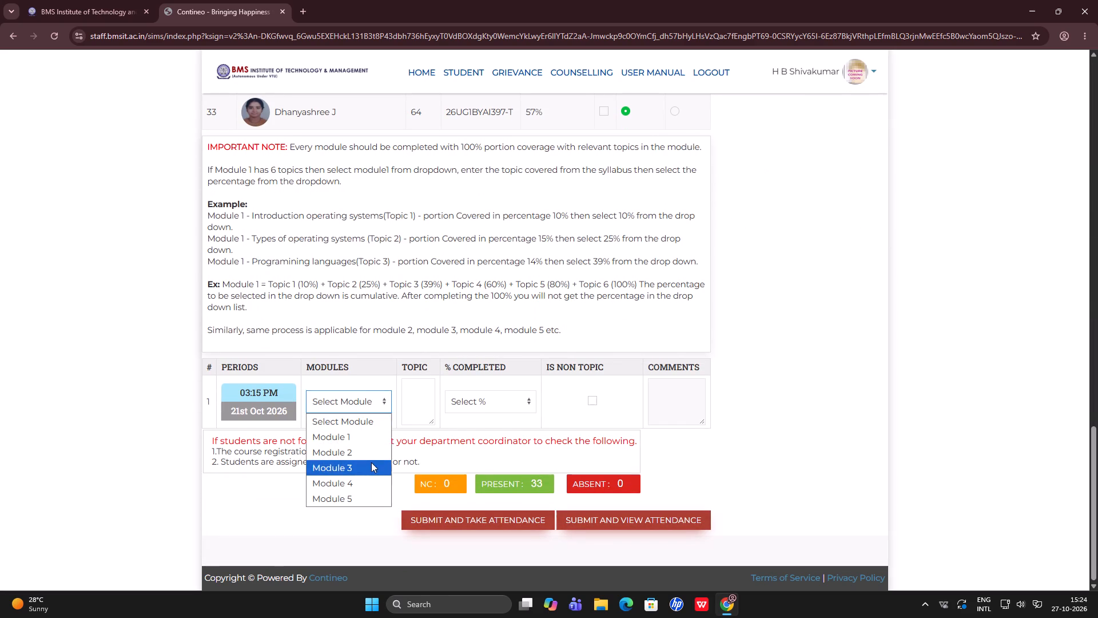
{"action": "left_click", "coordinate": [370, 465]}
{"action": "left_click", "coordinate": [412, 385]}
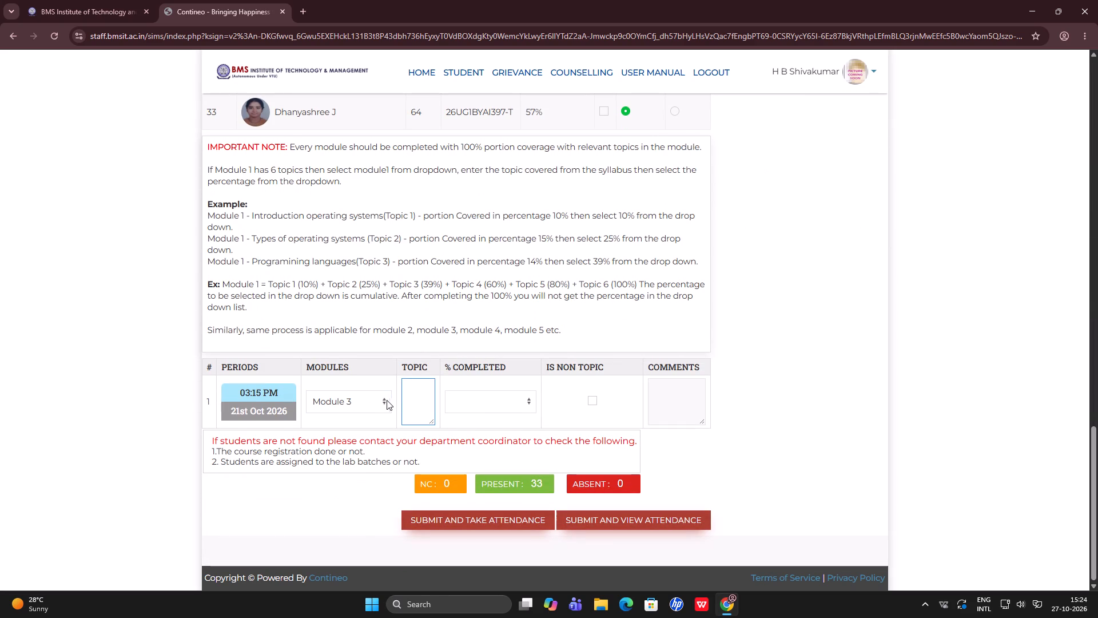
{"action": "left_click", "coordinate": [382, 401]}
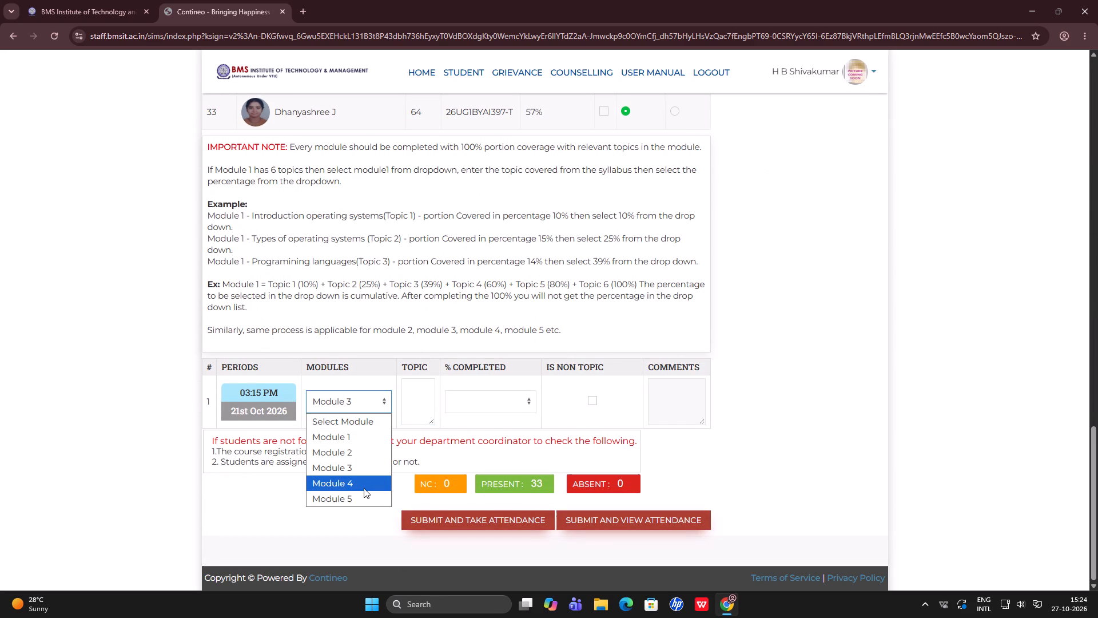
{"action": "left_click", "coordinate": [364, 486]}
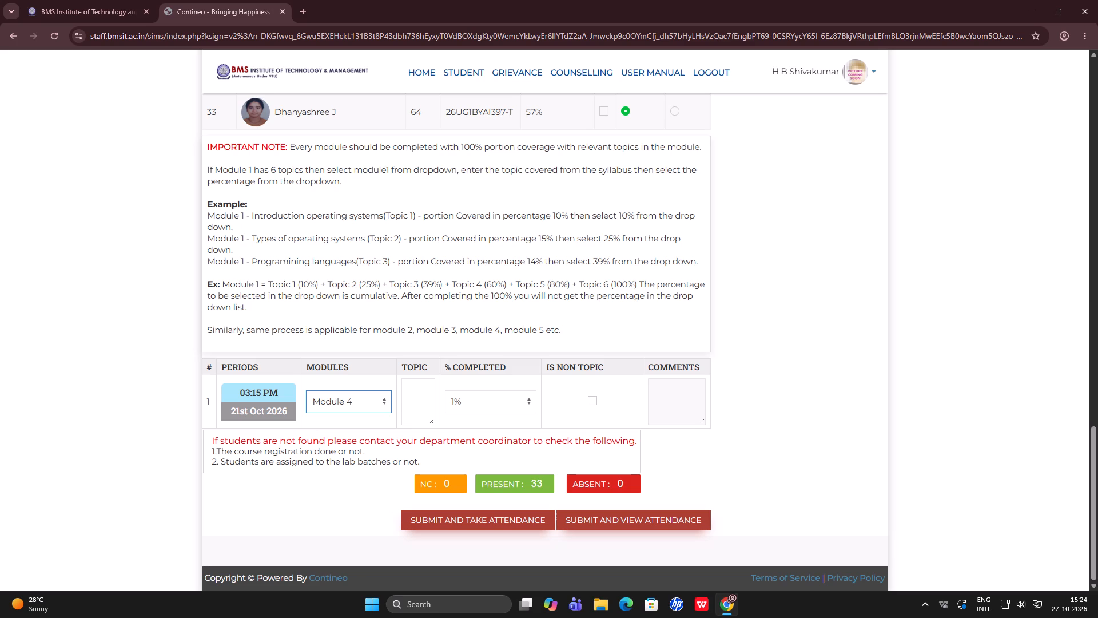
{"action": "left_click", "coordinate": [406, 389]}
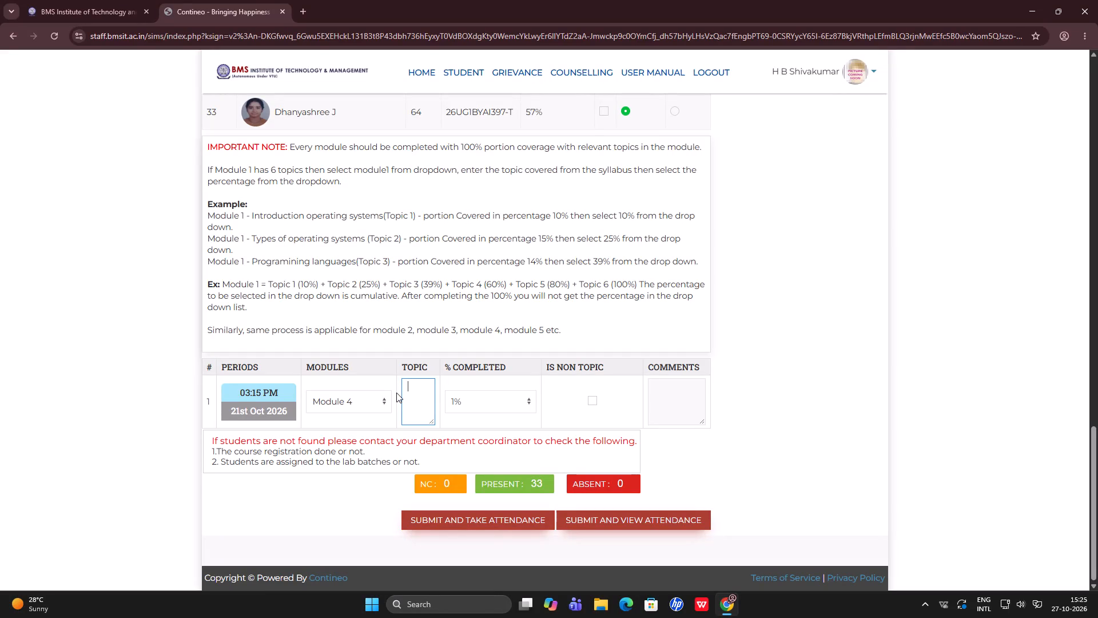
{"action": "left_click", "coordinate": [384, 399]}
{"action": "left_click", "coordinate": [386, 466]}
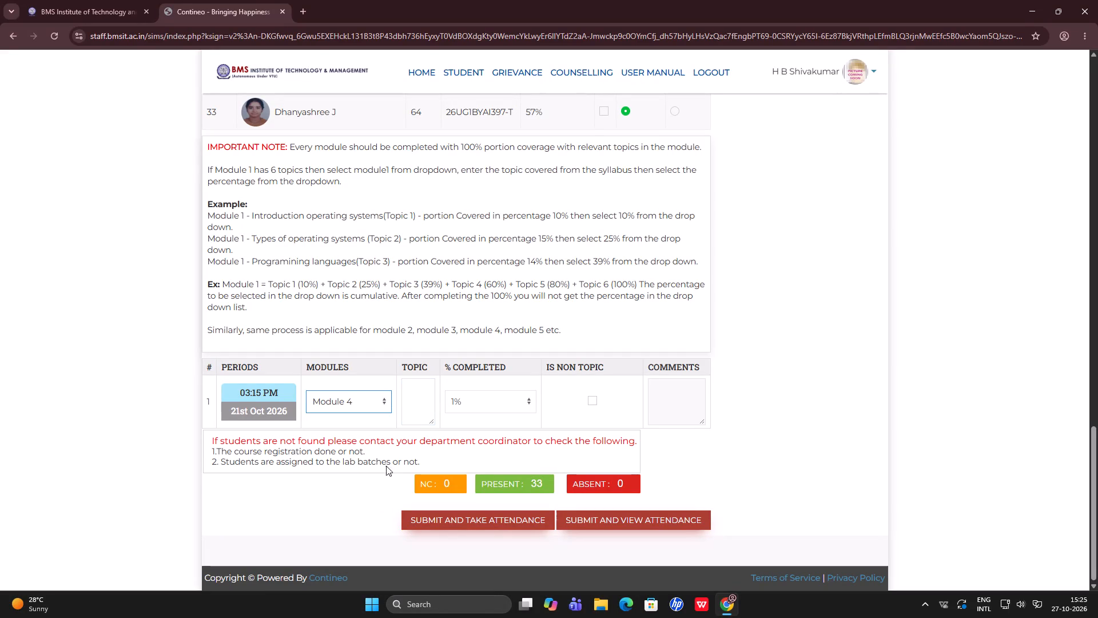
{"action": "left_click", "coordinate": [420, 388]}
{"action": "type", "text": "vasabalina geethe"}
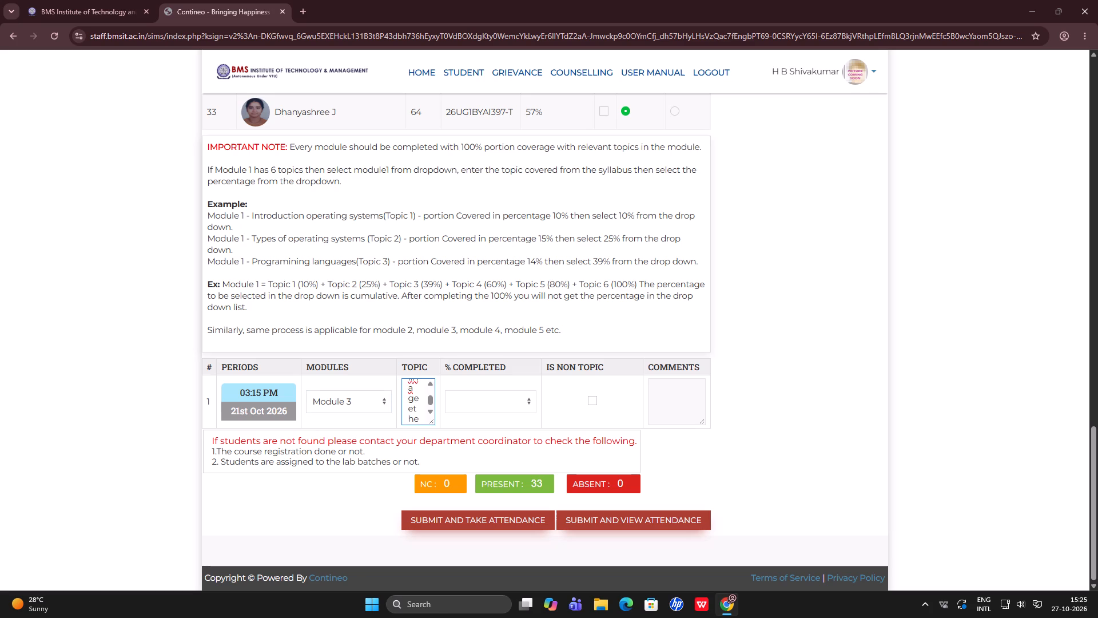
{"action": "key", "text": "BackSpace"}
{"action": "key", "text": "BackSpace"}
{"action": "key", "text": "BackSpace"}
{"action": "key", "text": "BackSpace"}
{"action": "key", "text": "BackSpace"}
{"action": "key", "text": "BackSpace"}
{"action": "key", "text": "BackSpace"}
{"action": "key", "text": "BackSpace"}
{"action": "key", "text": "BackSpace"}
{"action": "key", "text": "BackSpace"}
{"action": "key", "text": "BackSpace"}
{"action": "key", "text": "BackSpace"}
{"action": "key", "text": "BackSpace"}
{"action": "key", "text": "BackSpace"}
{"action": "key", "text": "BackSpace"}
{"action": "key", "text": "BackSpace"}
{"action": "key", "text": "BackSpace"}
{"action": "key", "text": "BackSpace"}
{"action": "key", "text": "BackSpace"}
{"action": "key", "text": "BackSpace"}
Set the AIML3 period to Module 4 with the topic "Dr. Vishweshwaraya vyakthi mathu".
{"action": "left_click", "coordinate": [385, 399]}
{"action": "left_click", "coordinate": [377, 483]}
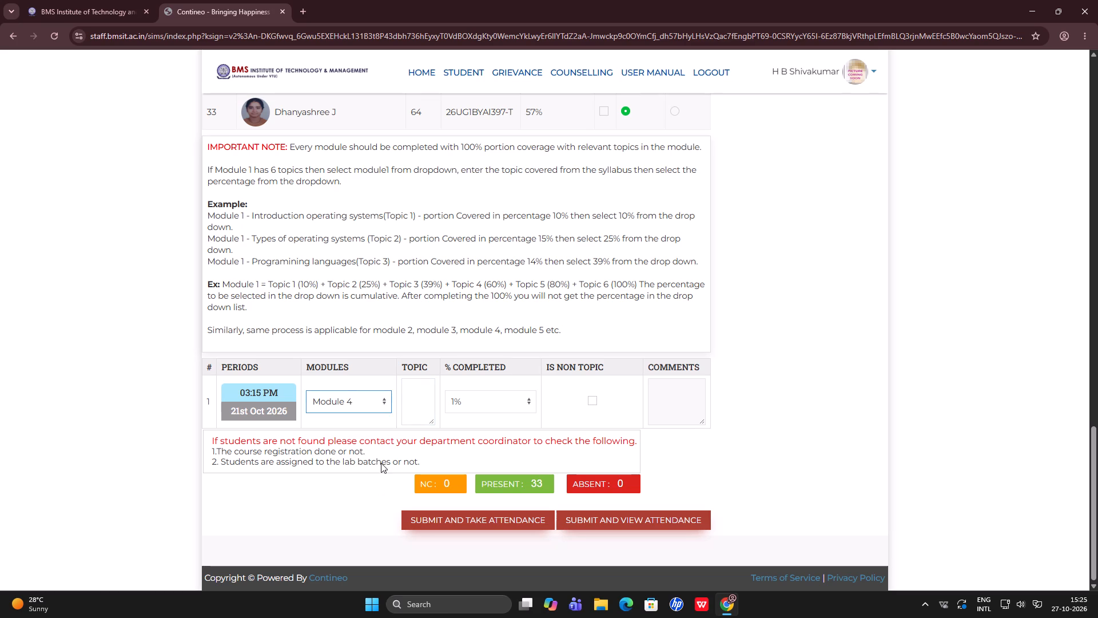
{"action": "left_click", "coordinate": [413, 387]}
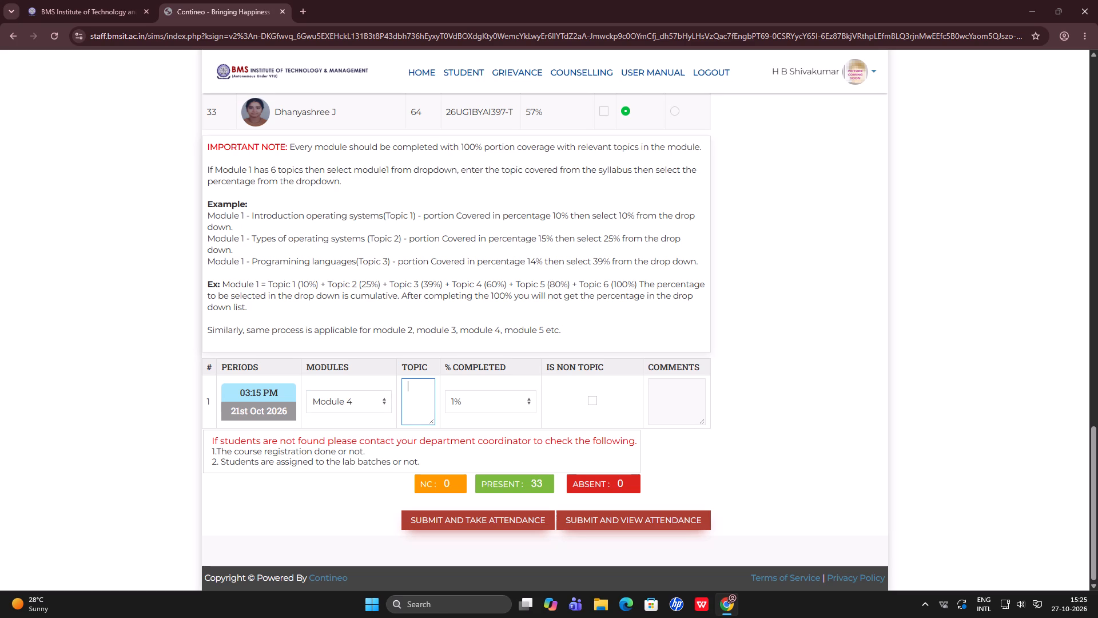
{"action": "key", "text": "period"}
{"action": "type", "text": "ishweshwaraya"}
{"action": "key", "text": "space"}
{"action": "key", "text": "y"}
{"action": "key", "text": "BackSpace"}
{"action": "type", "text": "vyak"}
{"action": "key", "text": "t"}
{"action": "key", "text": "h"}
{"action": "key", "text": "i"}
{"action": "key", "text": "space"}
{"action": "key", "text": "m"}
{"action": "key", "text": "a"}
{"action": "key", "text": "t"}
{"action": "type", "text": "hu"}
Set the period's completed percentage to 5% and submit the 21st Oct 2026 AIML3 attendance with all students present.
{"action": "left_click", "coordinate": [525, 402]}
{"action": "key", "text": "space"}
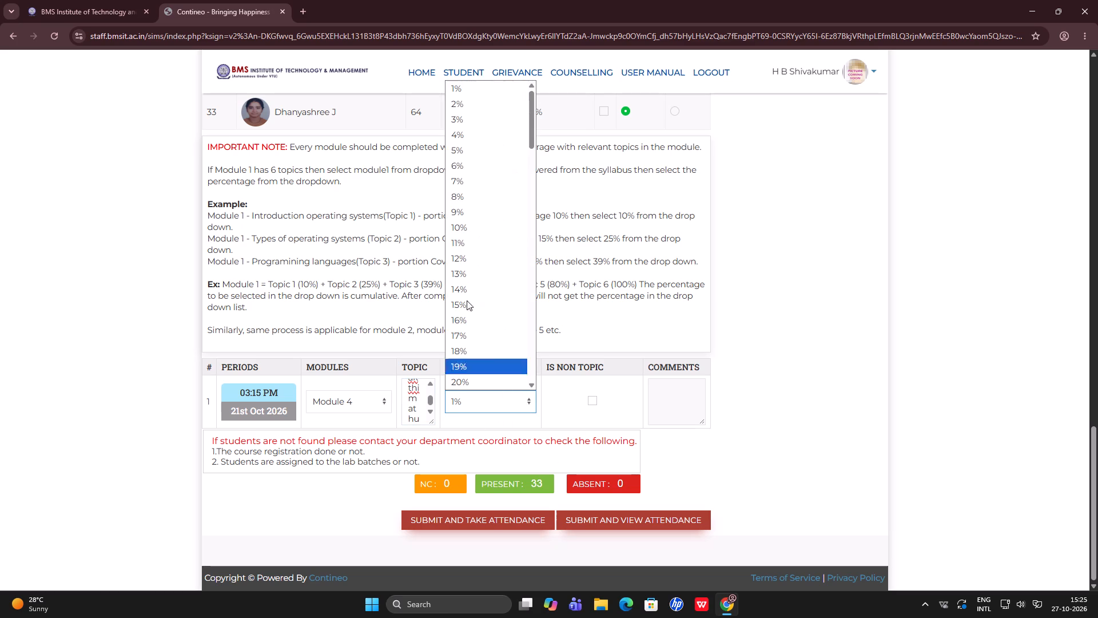
{"action": "key", "text": "h"}
{"action": "key", "text": "i"}
{"action": "key", "text": "t"}
{"action": "key", "text": "h"}
{"action": "left_click", "coordinate": [485, 144]}
{"action": "key", "text": "i"}
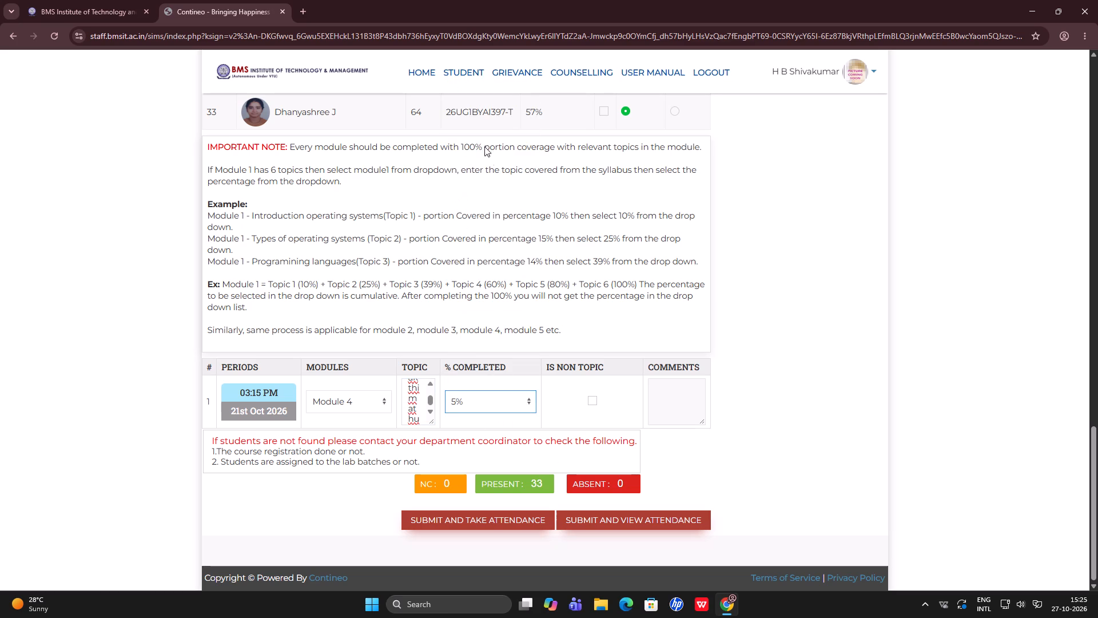
{"action": "key", "text": "k"}
{"action": "key", "text": "e"}
{"action": "left_click", "coordinate": [523, 525]}
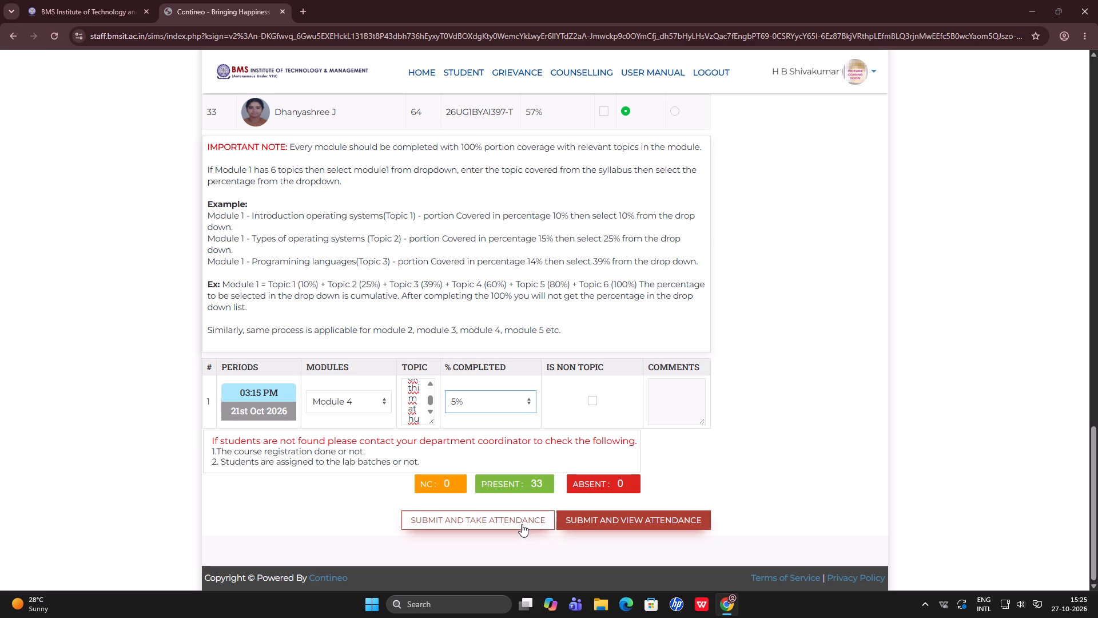
Return to the course dashboard and open attendance marking for the AIML4 section.
{"action": "scroll", "coordinate": [511, 501], "scroll_direction": "down", "scroll_amount": 13}
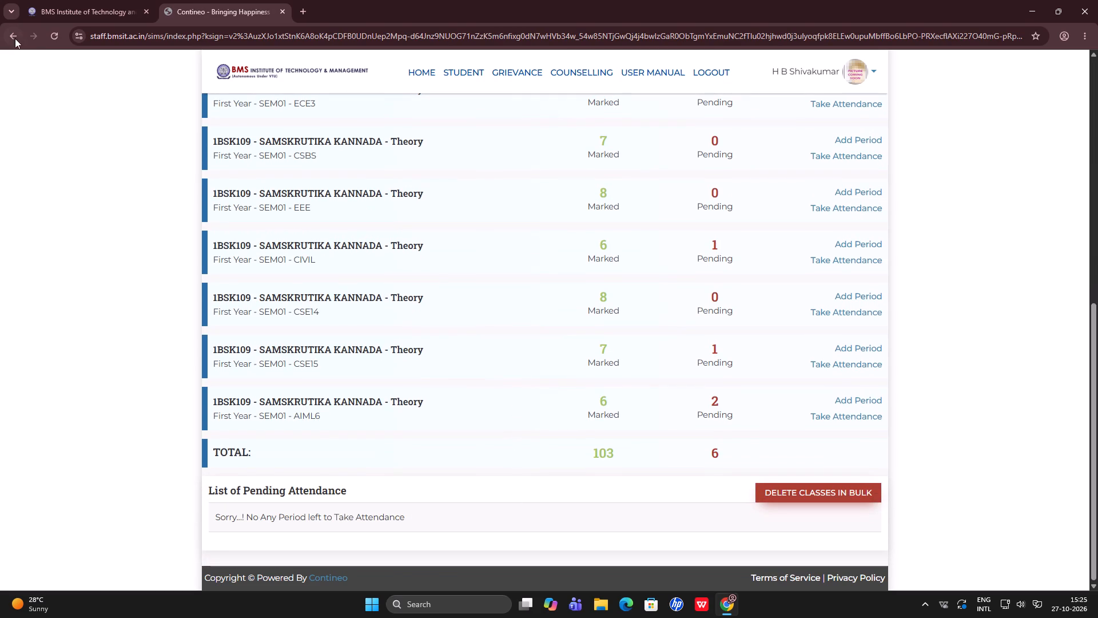
{"action": "left_click", "coordinate": [14, 36]}
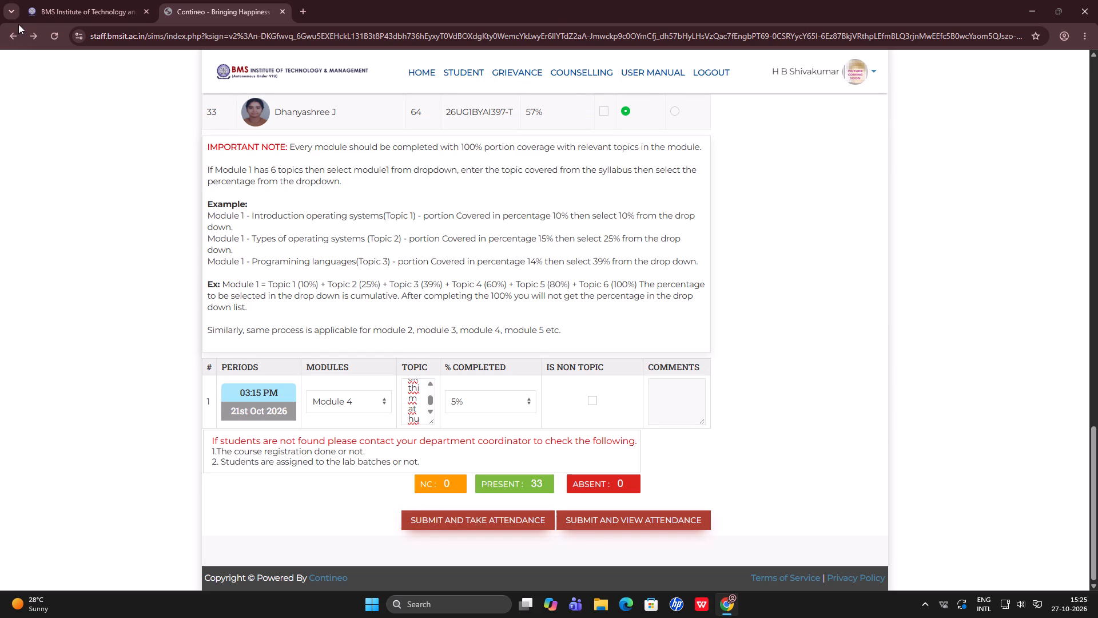
{"action": "left_click", "coordinate": [12, 31]}
{"action": "left_click", "coordinate": [7, 30]}
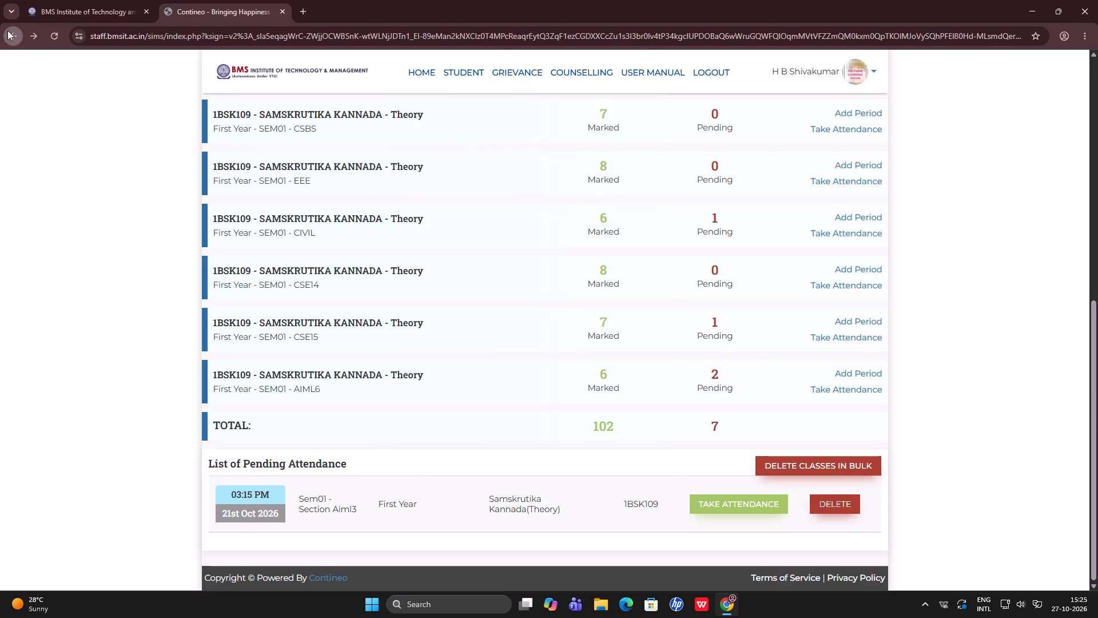
{"action": "scroll", "coordinate": [507, 398], "scroll_direction": "down", "scroll_amount": 4}
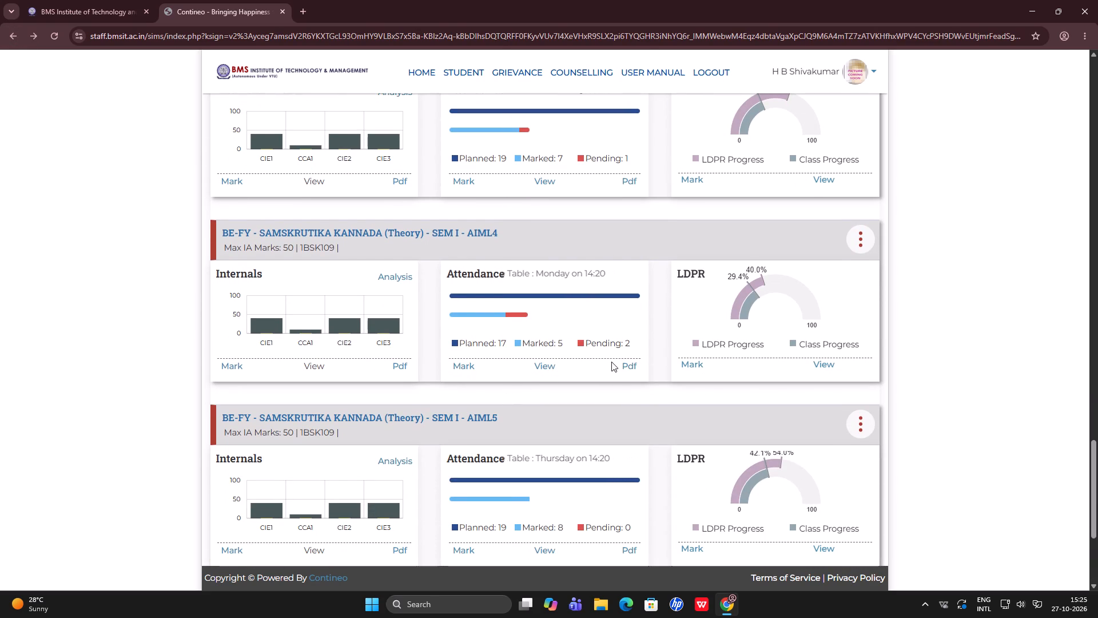
{"action": "left_click", "coordinate": [470, 367]}
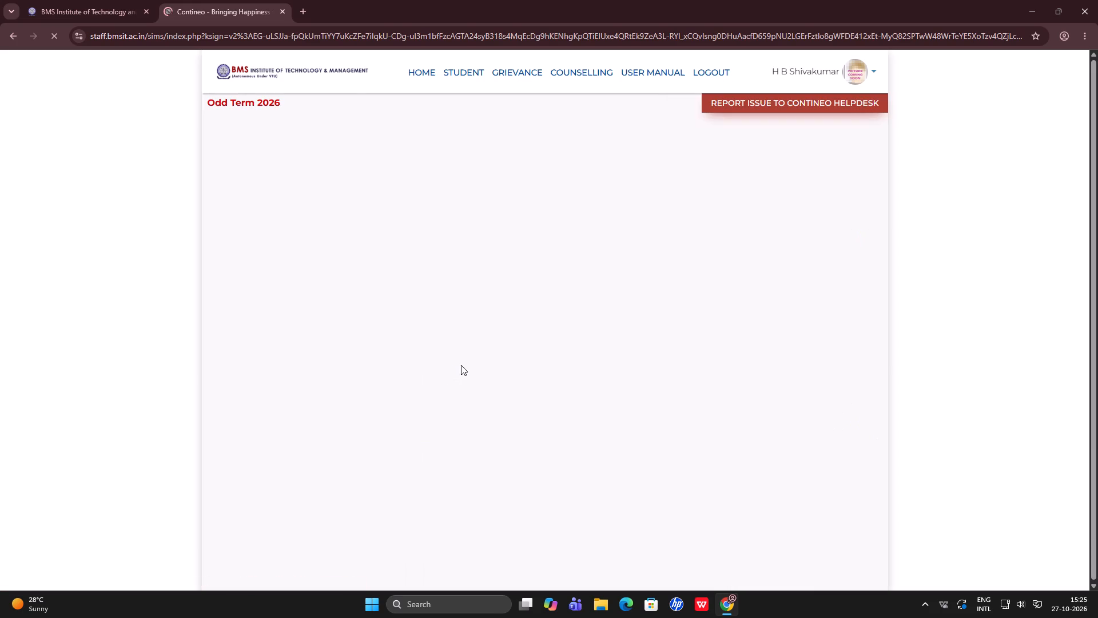
Open the pending AIML4 period of 31st Aug 2026 for taking attendance.
{"action": "scroll", "coordinate": [462, 365], "scroll_direction": "down", "scroll_amount": 14}
{"action": "scroll", "coordinate": [562, 395], "scroll_direction": "down", "scroll_amount": 3}
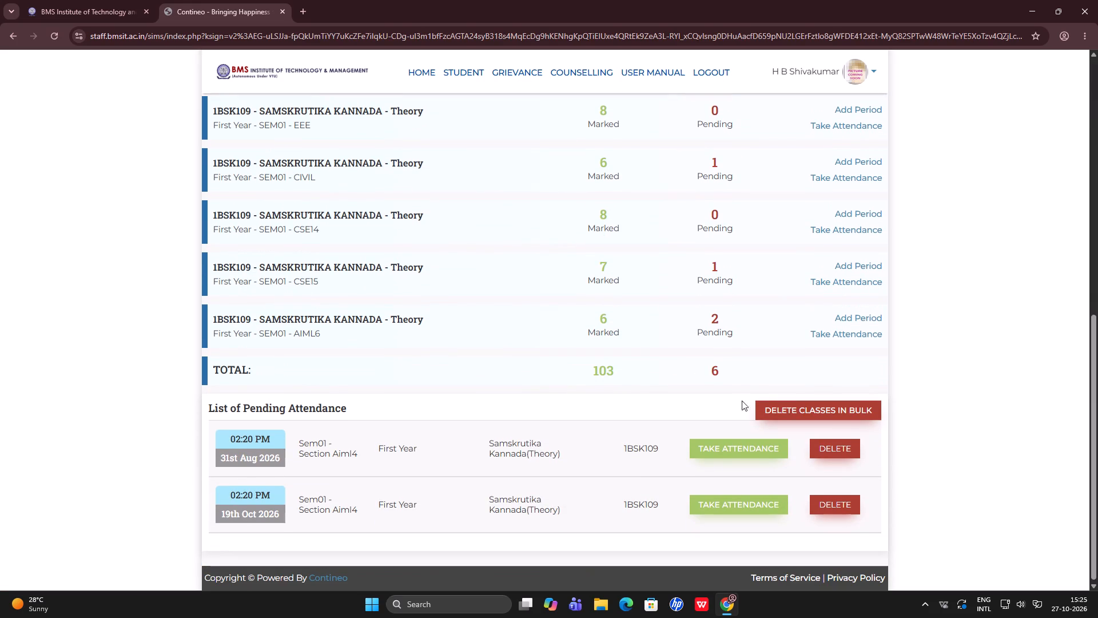
{"action": "left_click", "coordinate": [752, 446]}
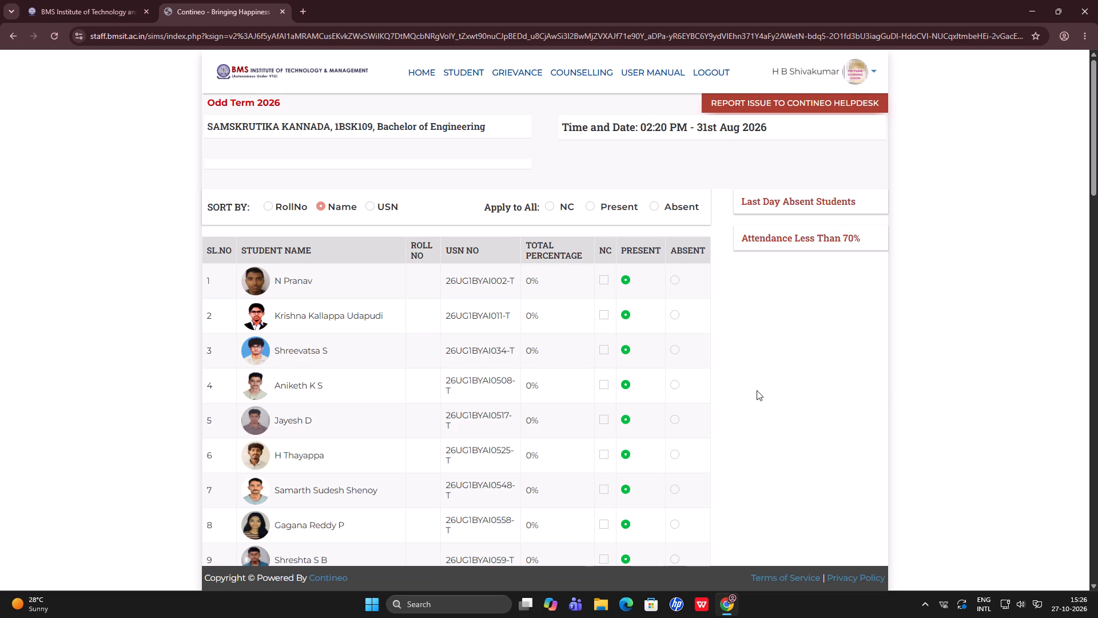
Examine the AIML4 student list and its attendance marks for the 31st Aug 2026 period.
{"action": "scroll", "coordinate": [757, 390], "scroll_direction": "down", "scroll_amount": 9}
{"action": "scroll", "coordinate": [746, 423], "scroll_direction": "down", "scroll_amount": 13}
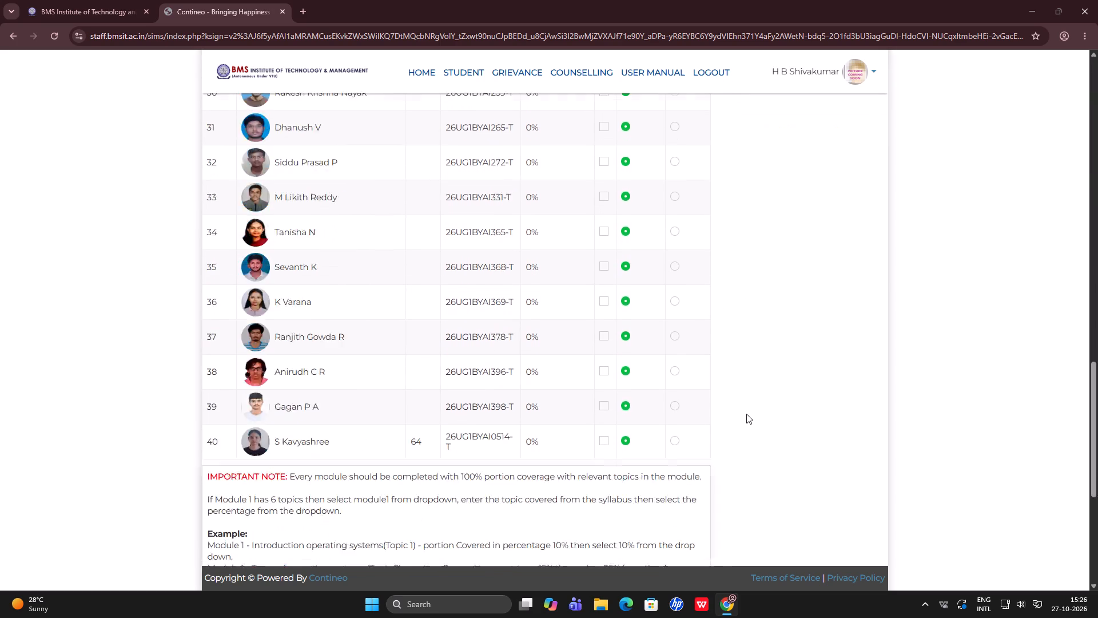
{"action": "scroll", "coordinate": [746, 414], "scroll_direction": "down", "scroll_amount": 6}
{"action": "scroll", "coordinate": [747, 408], "scroll_direction": "up", "scroll_amount": 17}
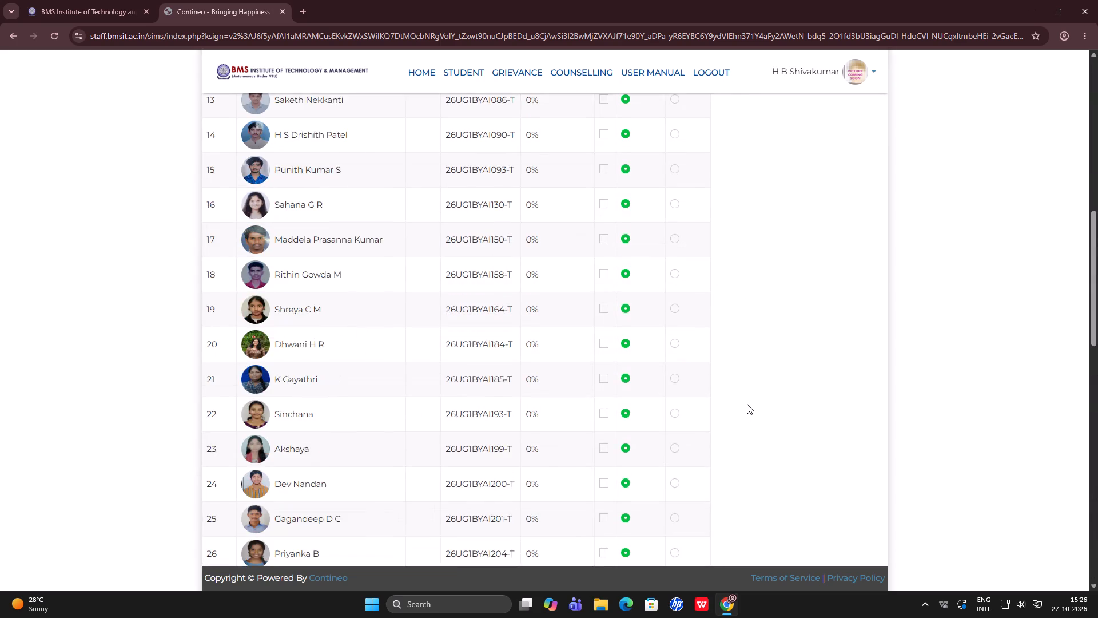
{"action": "scroll", "coordinate": [747, 404], "scroll_direction": "down", "scroll_amount": 18}
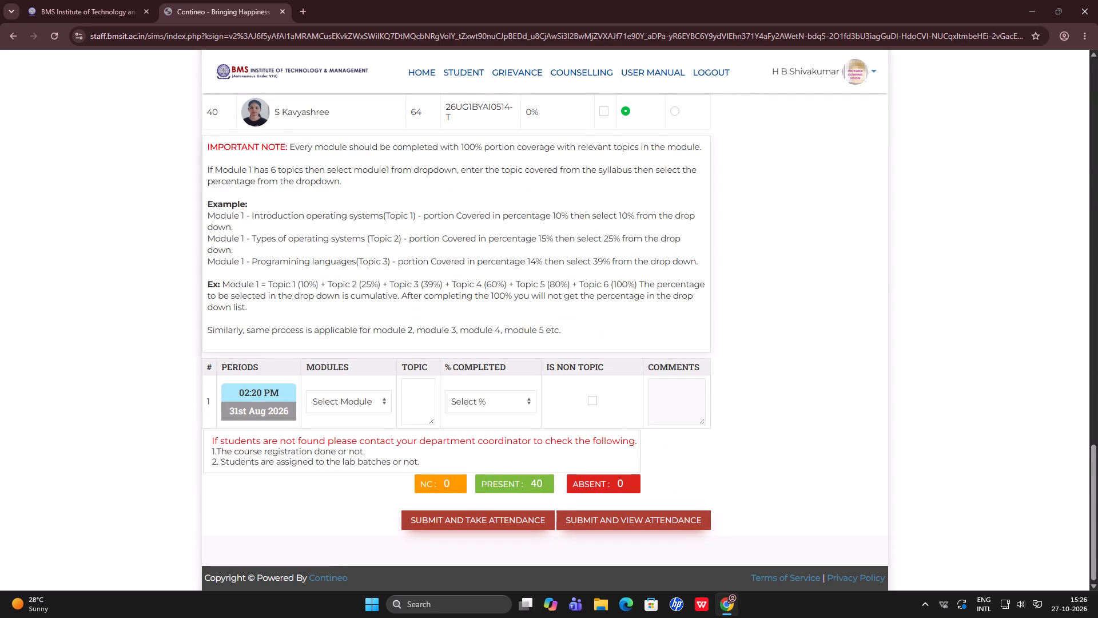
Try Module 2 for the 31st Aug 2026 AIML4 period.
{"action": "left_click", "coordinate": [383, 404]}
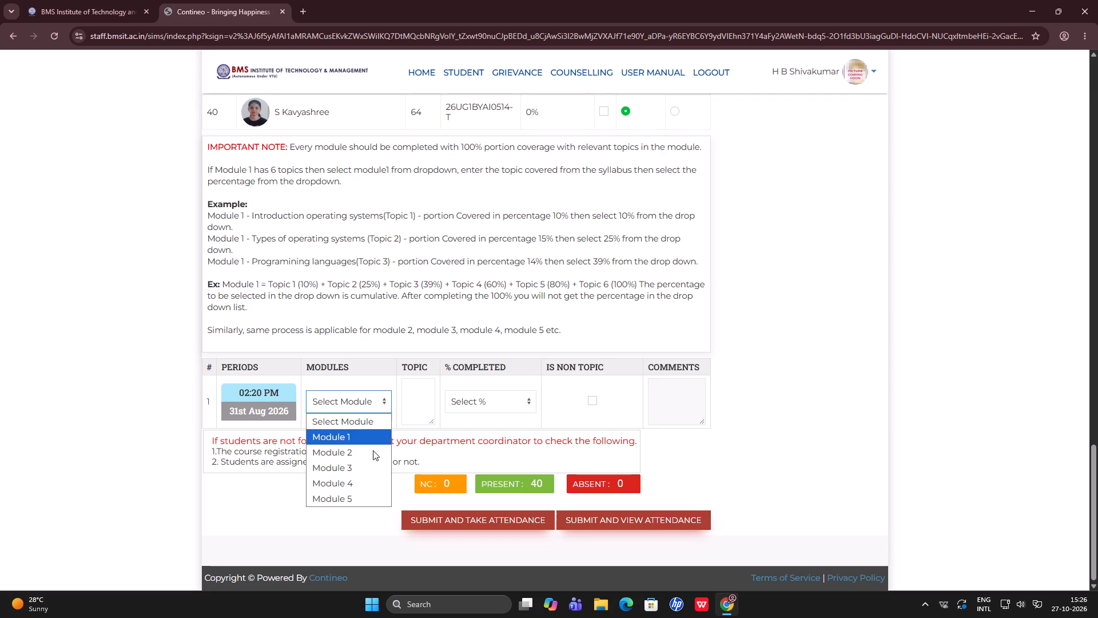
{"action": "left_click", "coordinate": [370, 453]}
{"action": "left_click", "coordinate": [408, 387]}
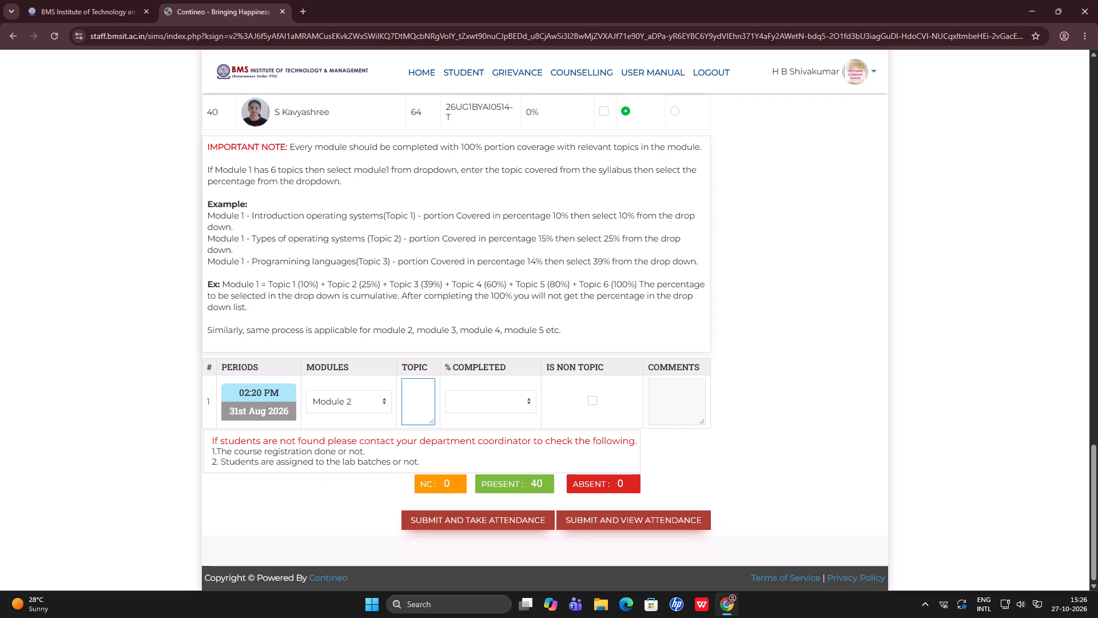
Set the 31st Aug 2026 AIML4 period to Module 3 with the topic "vachanagalu".
{"action": "left_click", "coordinate": [387, 405]}
{"action": "left_click", "coordinate": [377, 462]}
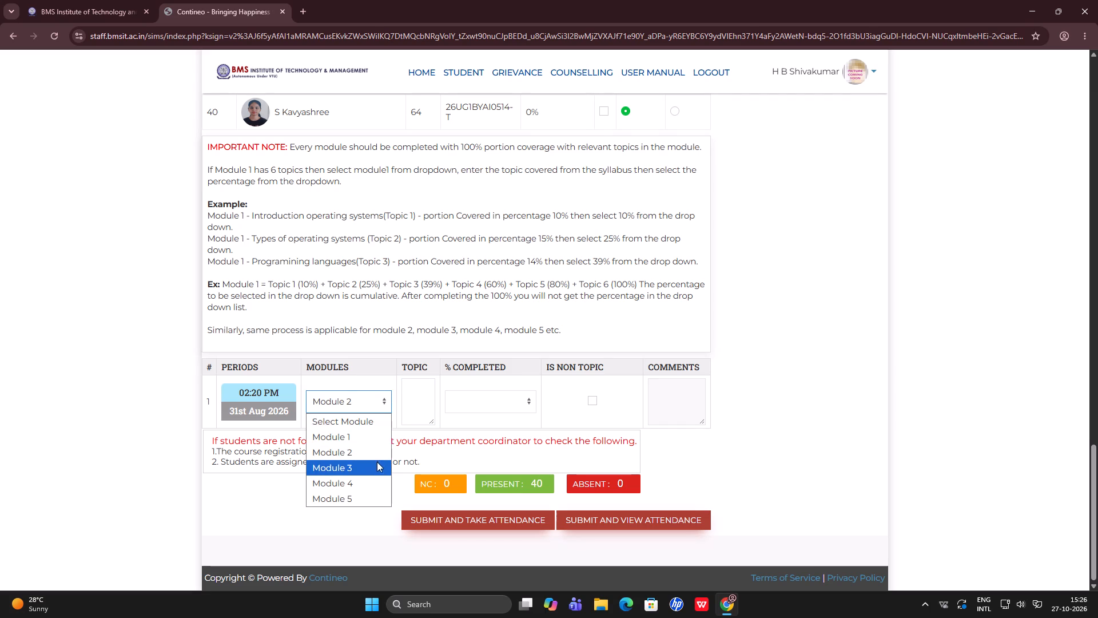
{"action": "left_click", "coordinate": [411, 377]}
{"action": "left_click", "coordinate": [411, 390]}
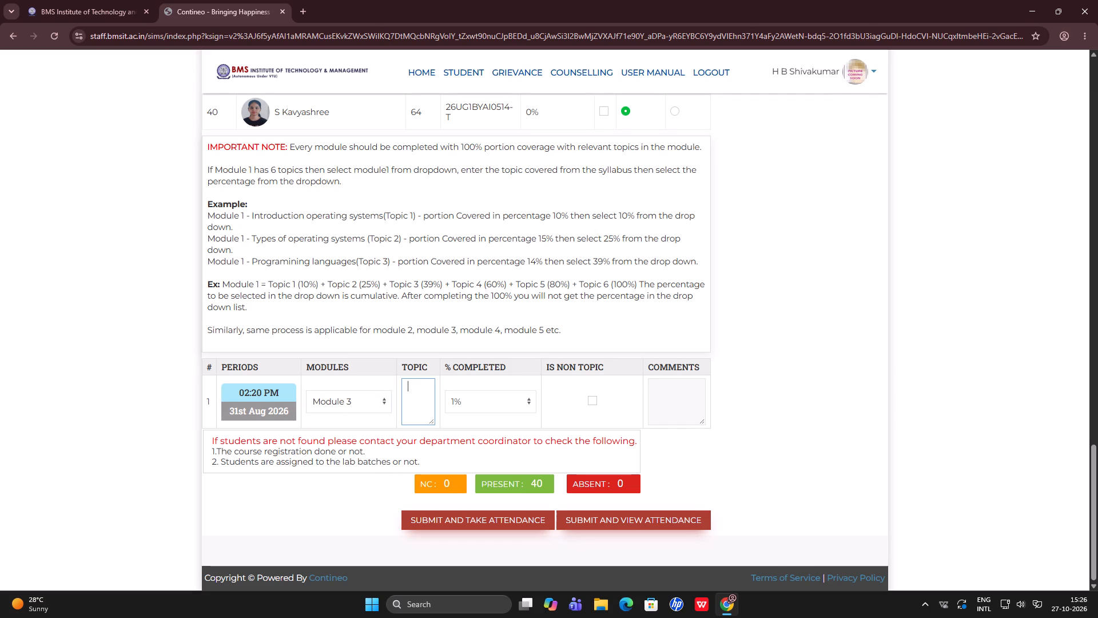
{"action": "type", "text": "ku"}
{"action": "key", "text": "r"}
{"action": "key", "text": "BackSpace"}
{"action": "key", "text": "BackSpace"}
{"action": "key", "text": "BackSpace"}
{"action": "type", "text": "vachanagal"}
{"action": "key", "text": "u"}
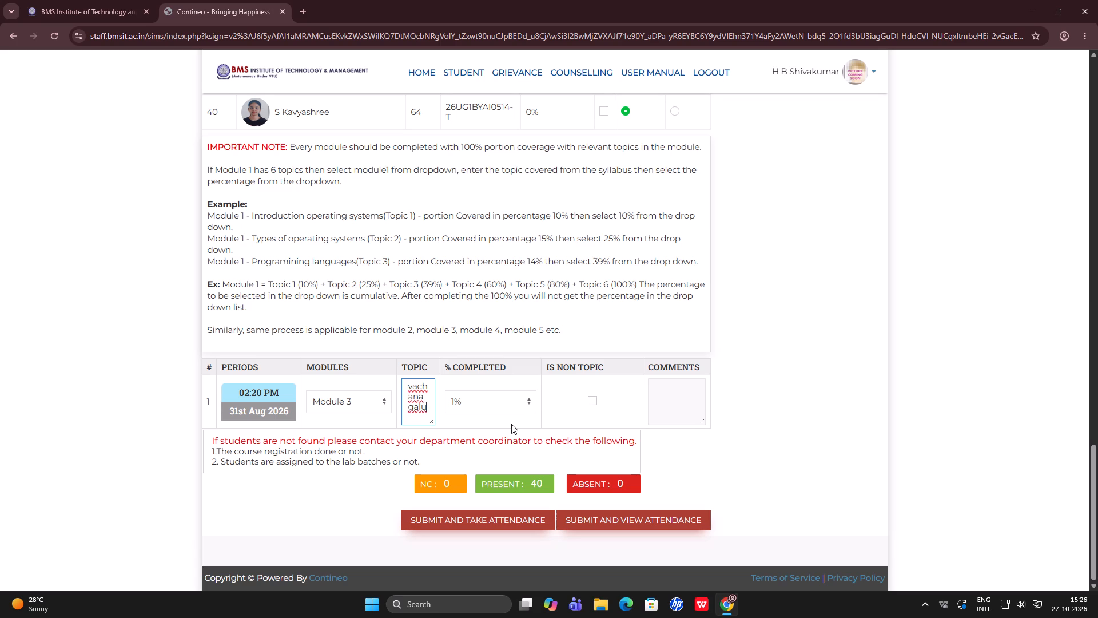
Set the period's completed percentage to 100% and submit the 31st Aug 2026 AIML4 attendance with all students present.
{"action": "left_click", "coordinate": [525, 401]}
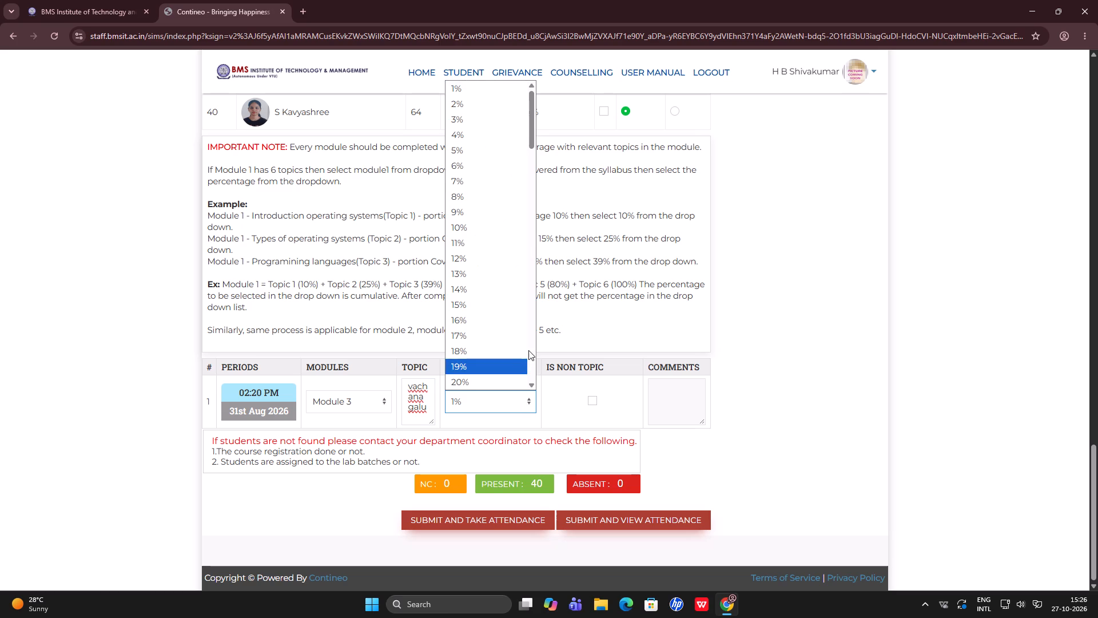
{"action": "scroll", "coordinate": [528, 350], "scroll_direction": "down", "scroll_amount": 7}
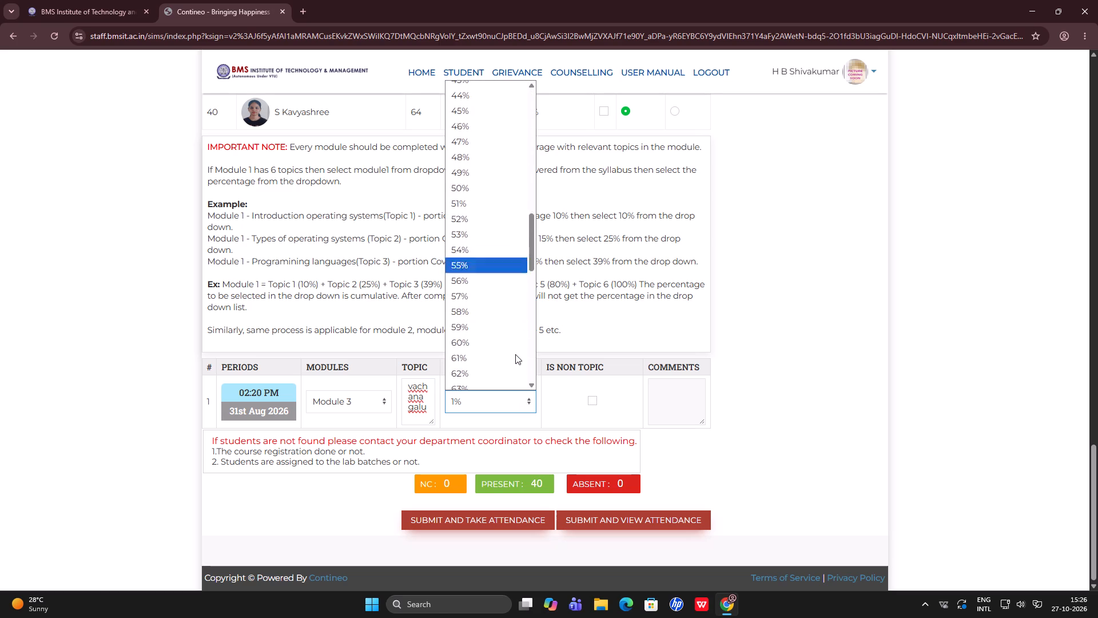
{"action": "scroll", "coordinate": [512, 359], "scroll_direction": "down", "scroll_amount": 5}
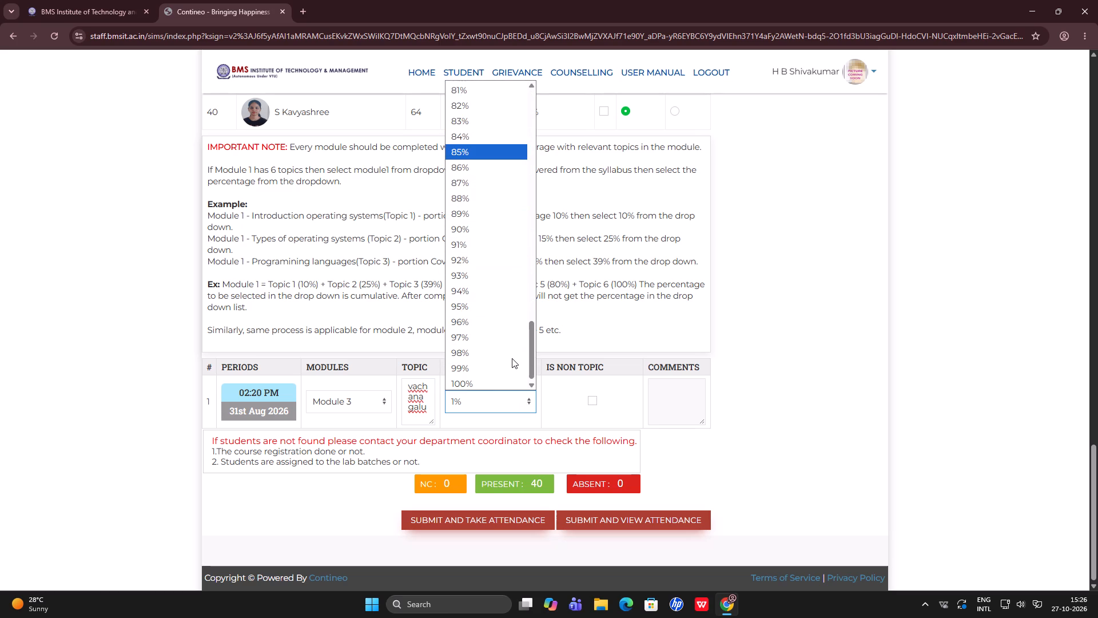
{"action": "scroll", "coordinate": [512, 358], "scroll_direction": "down", "scroll_amount": 2}
{"action": "left_click", "coordinate": [507, 381]}
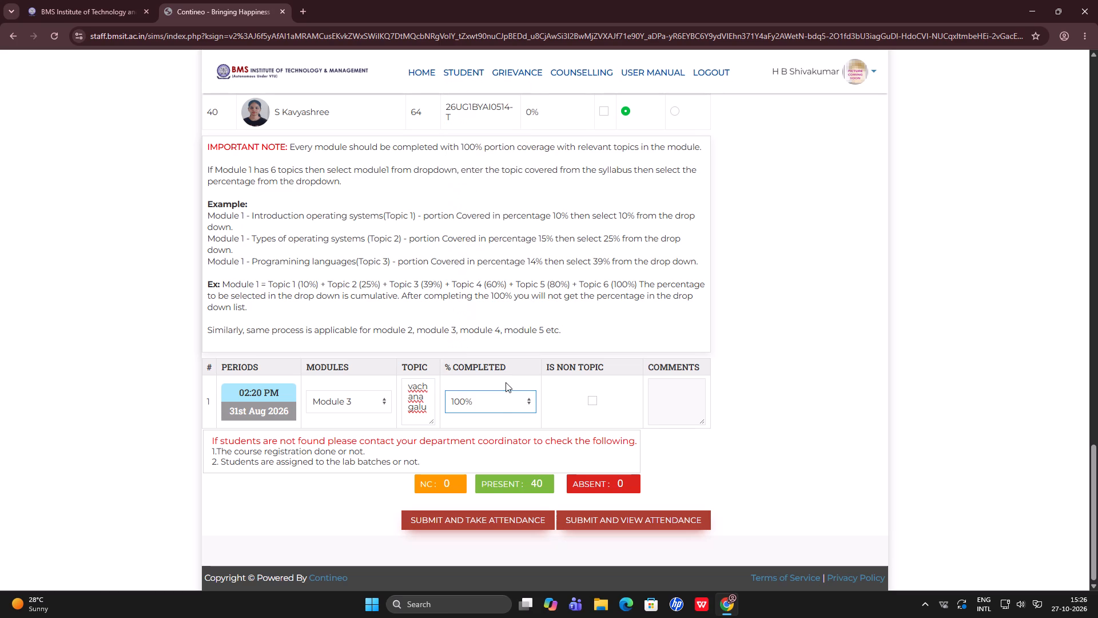
{"action": "left_click", "coordinate": [491, 522]}
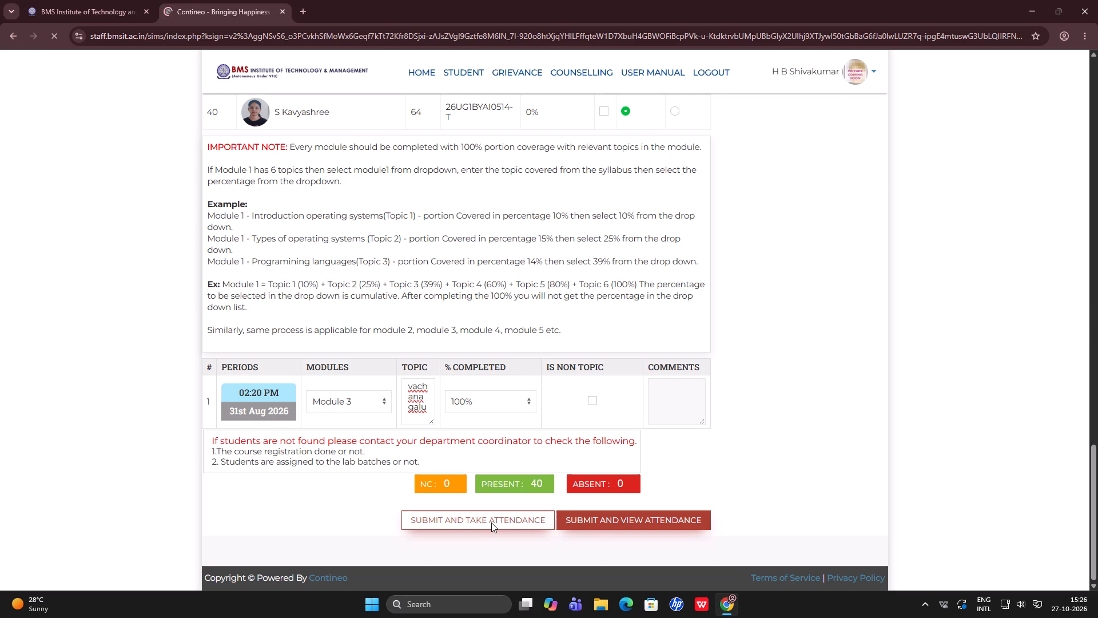
Open the pending AIML4 period of 19th Oct 2026 for taking attendance.
{"action": "scroll", "coordinate": [532, 531], "scroll_direction": "down", "scroll_amount": 17}
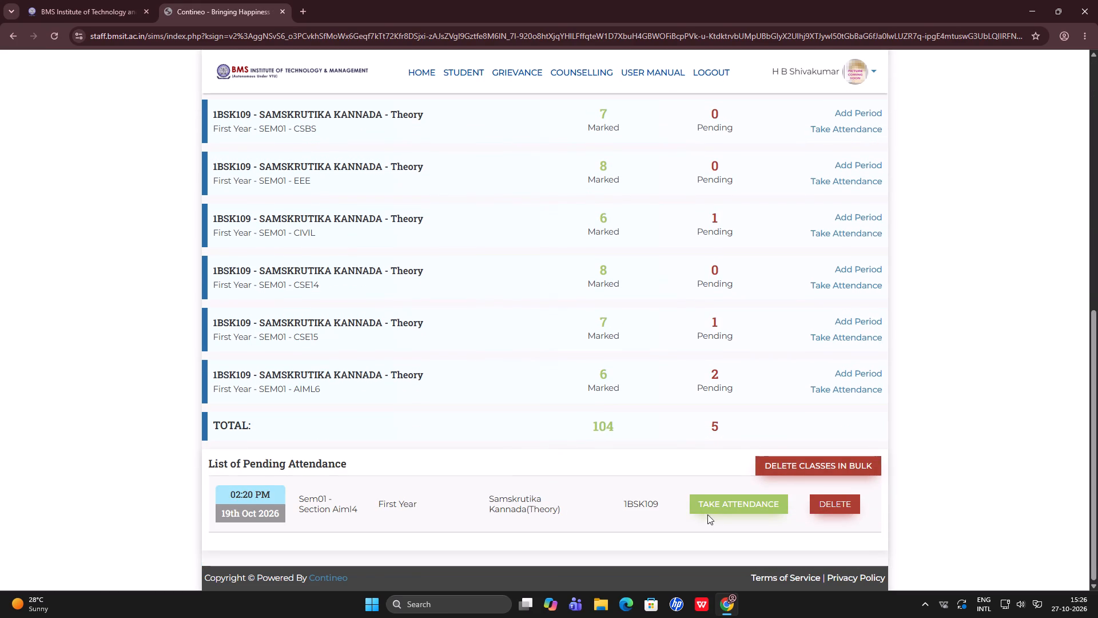
{"action": "left_click", "coordinate": [713, 505]}
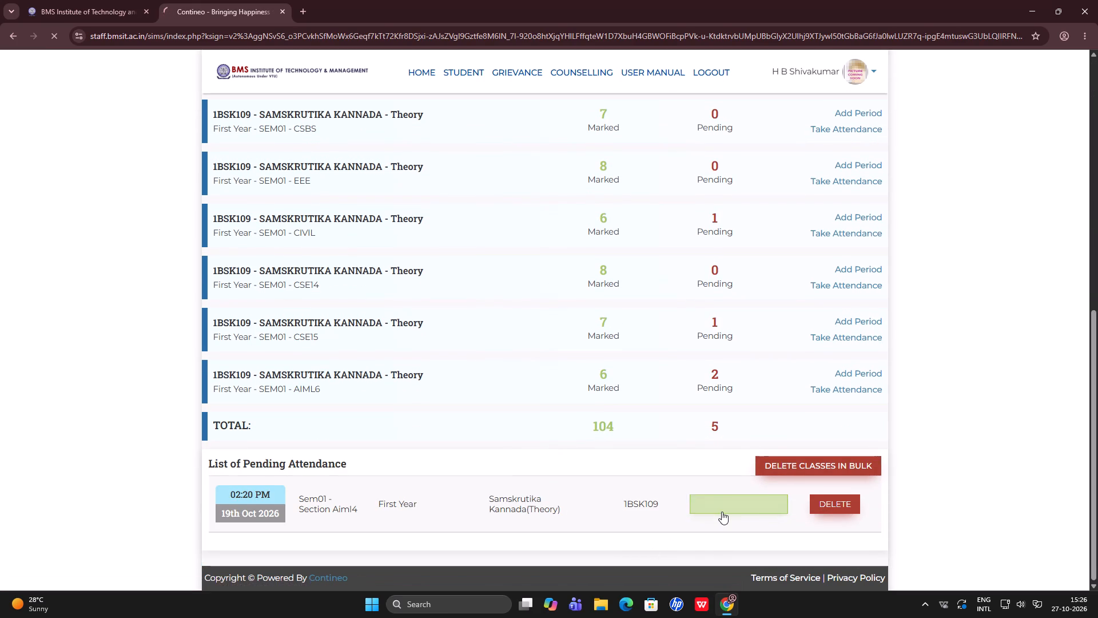
{"action": "left_click", "coordinate": [722, 512]}
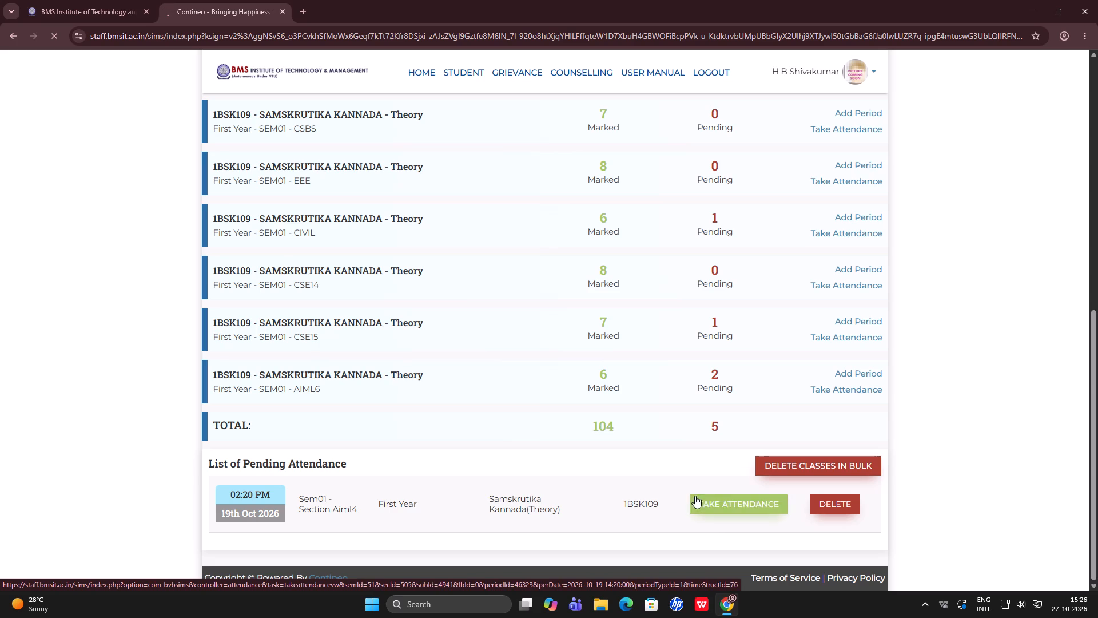
{"action": "left_click", "coordinate": [709, 504]}
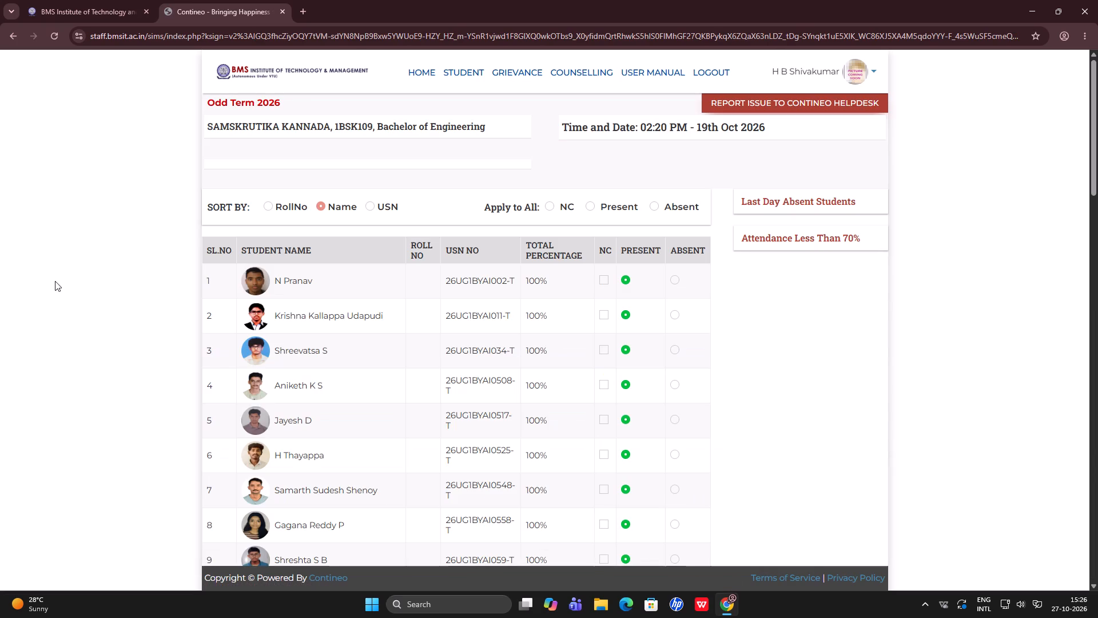
Select Module 4 for the 19th Oct 2026 AIML4 period.
{"action": "scroll", "coordinate": [448, 437], "scroll_direction": "down", "scroll_amount": 20}
{"action": "scroll", "coordinate": [448, 437], "scroll_direction": "down", "scroll_amount": 8}
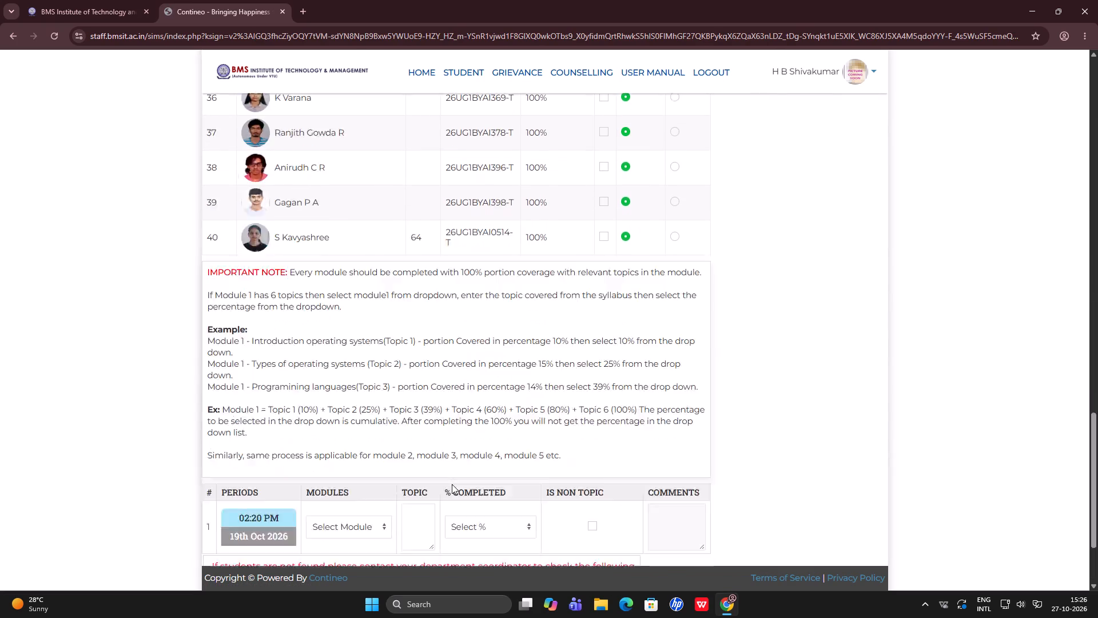
{"action": "left_click", "coordinate": [381, 402]}
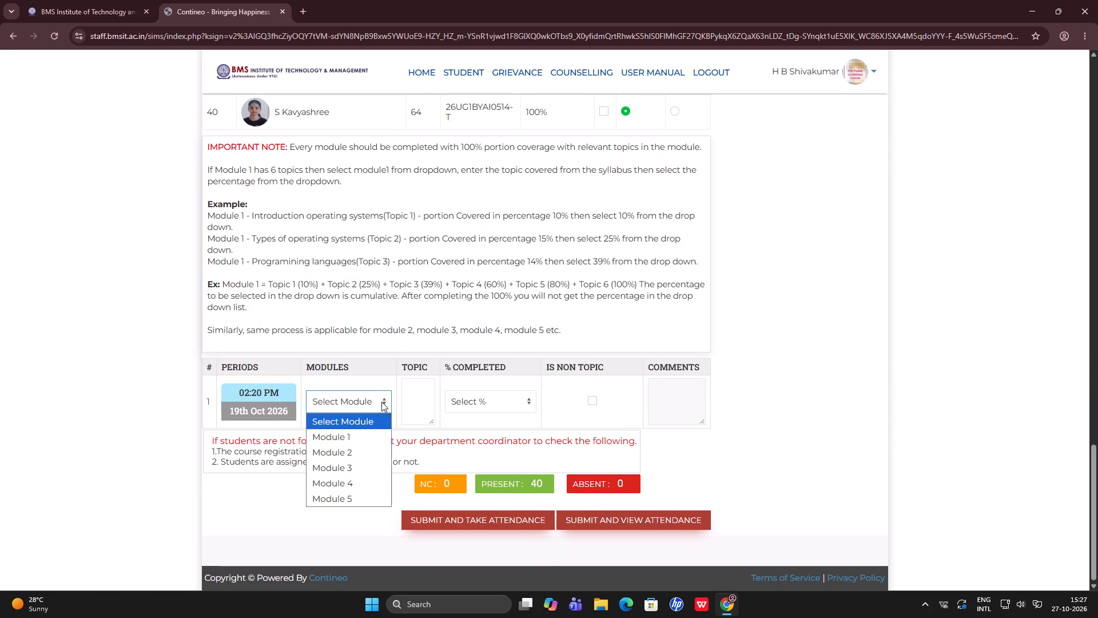
{"action": "left_click", "coordinate": [364, 464]}
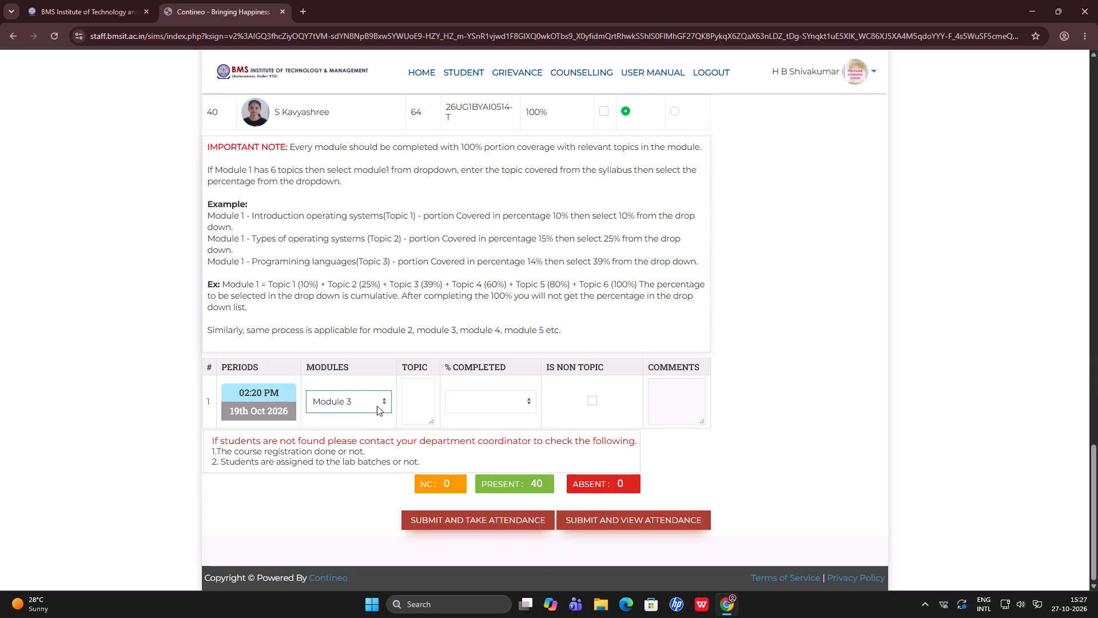
{"action": "left_click", "coordinate": [381, 401]}
{"action": "left_click", "coordinate": [367, 484]}
Enter "Dr .Vishweshawaraya vykthi mathu" as the topic for the 19th Oct 2026 AIML4 period.
{"action": "left_click", "coordinate": [408, 387]}
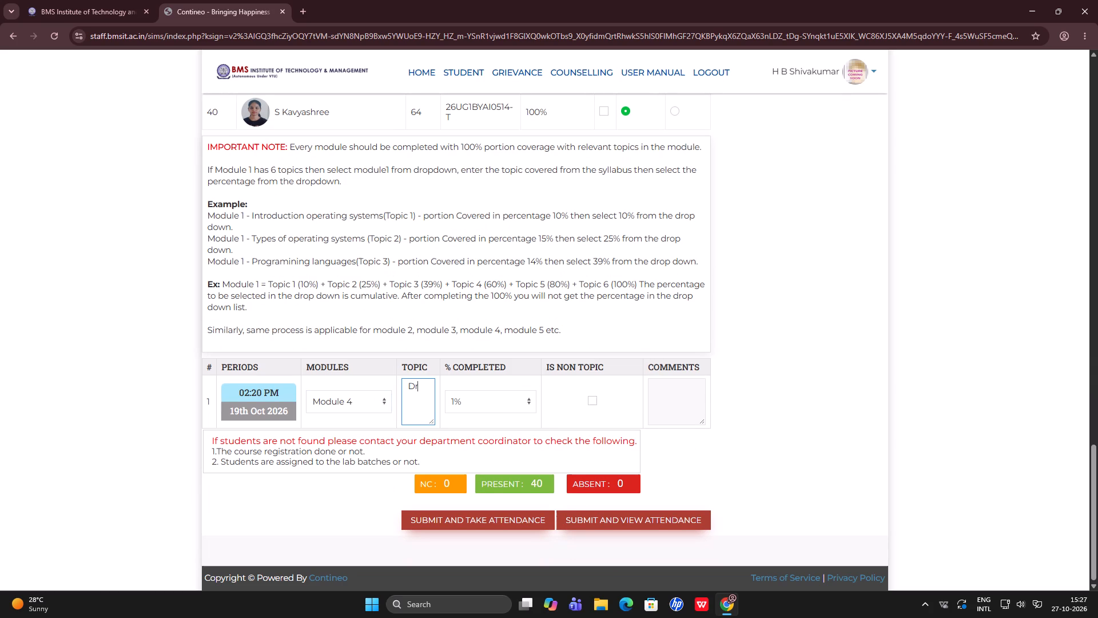
{"action": "key", "text": "period"}
{"action": "type", "text": "ishweshawaraya ma"}
{"action": "key", "text": "BackSpace"}
{"action": "key", "text": "BackSpace"}
{"action": "key", "text": "space"}
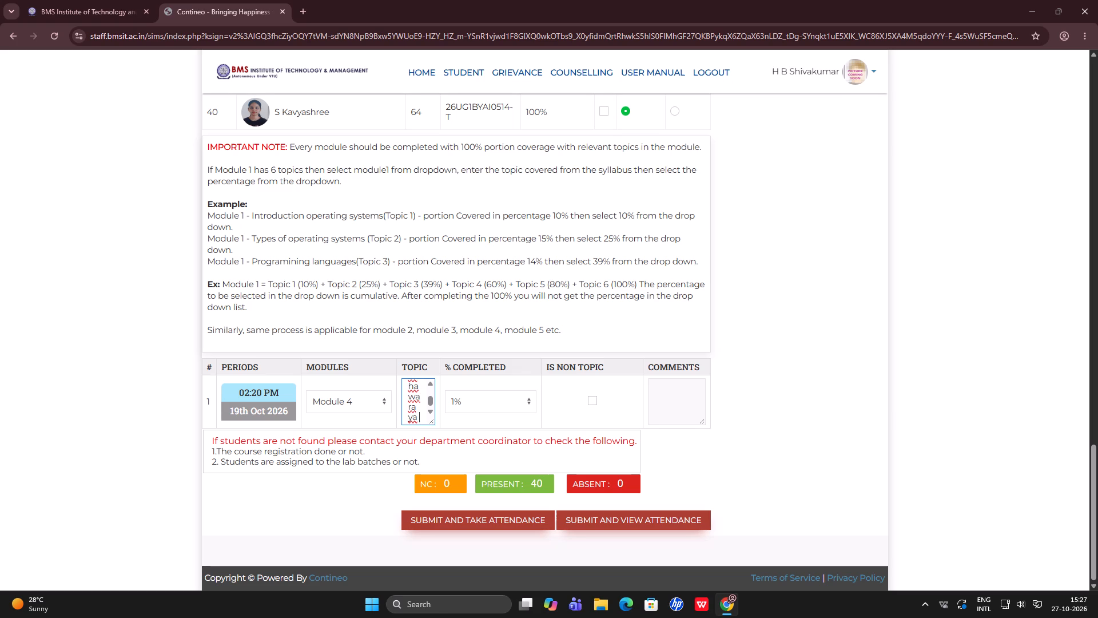
{"action": "type", "text": "vykthi ma"}
{"action": "key", "text": "t"}
{"action": "type", "text": "hu"}
{"action": "key", "text": "space"}
{"action": "key", "text": "g"}
{"action": "key", "text": "e"}
{"action": "key", "text": "e"}
{"action": "key", "text": "BackSpace"}
{"action": "key", "text": "BackSpace"}
{"action": "key", "text": "BackSpace"}
{"action": "key", "text": "space"}
Set the period's completed percentage to 5% and submit the 19th Oct 2026 AIML4 attendance with all students present.
{"action": "left_click", "coordinate": [528, 401]}
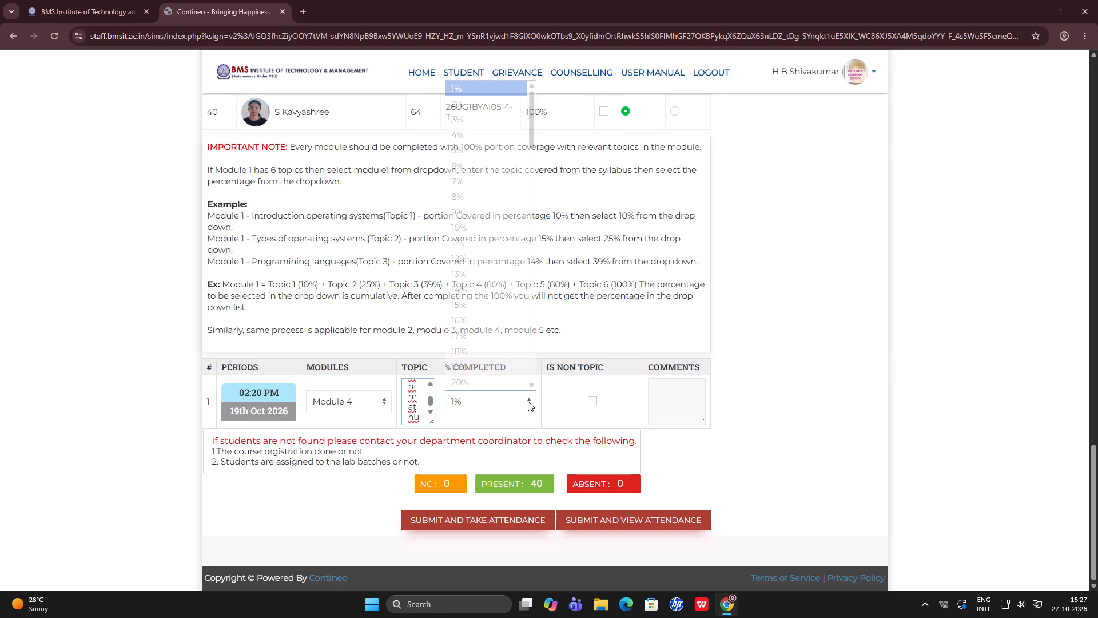
{"action": "key", "text": "h"}
{"action": "key", "text": "i"}
{"action": "type", "text": "thike"}
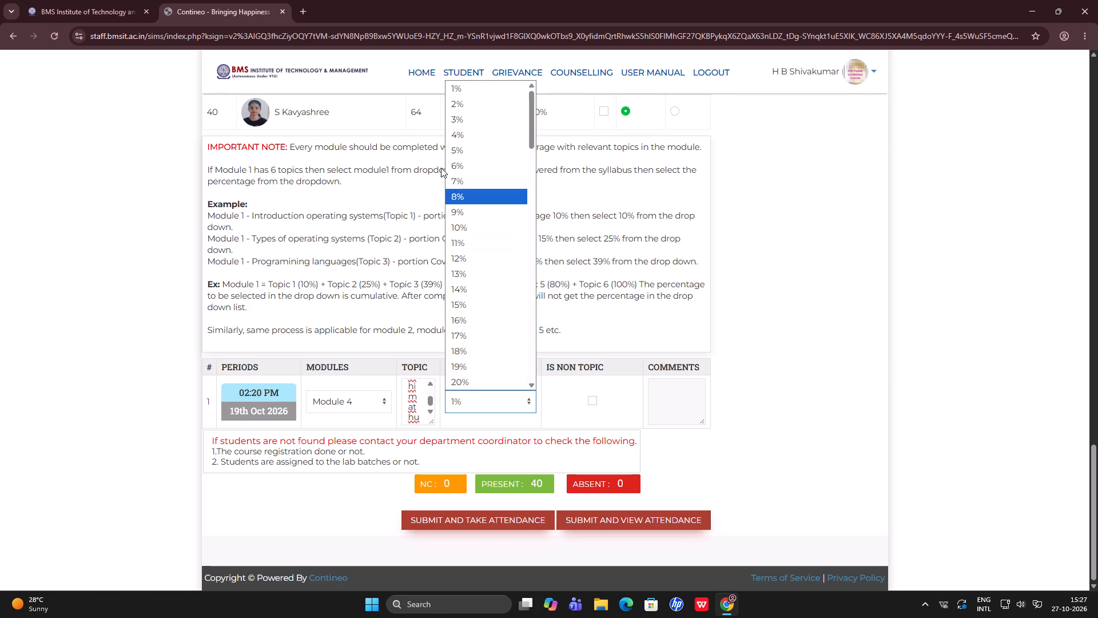
{"action": "left_click", "coordinate": [459, 148]}
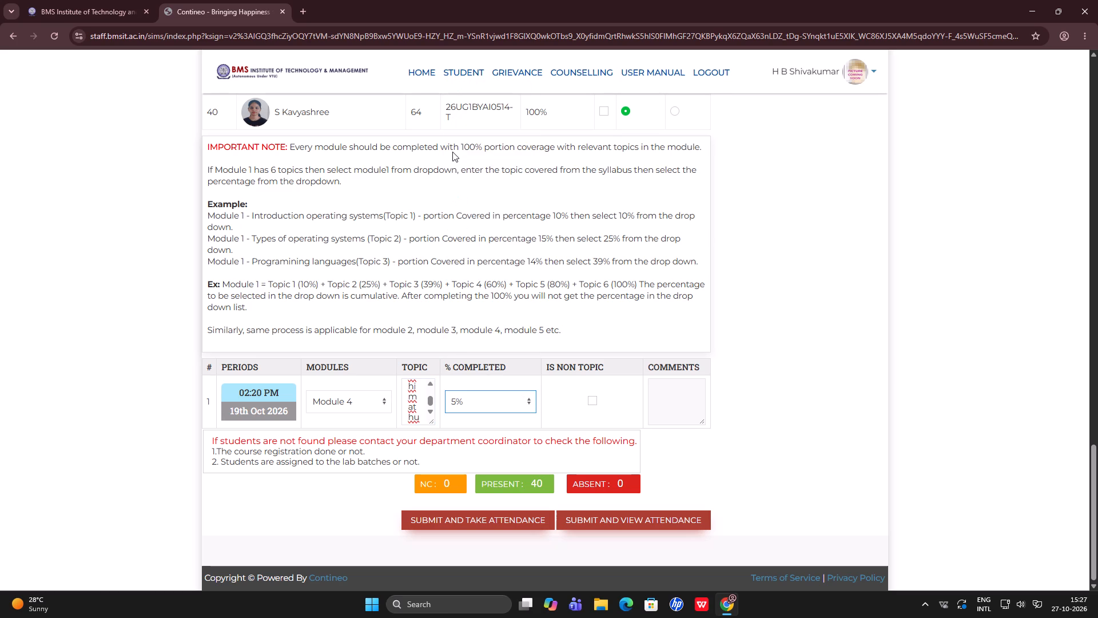
{"action": "left_click", "coordinate": [512, 524]}
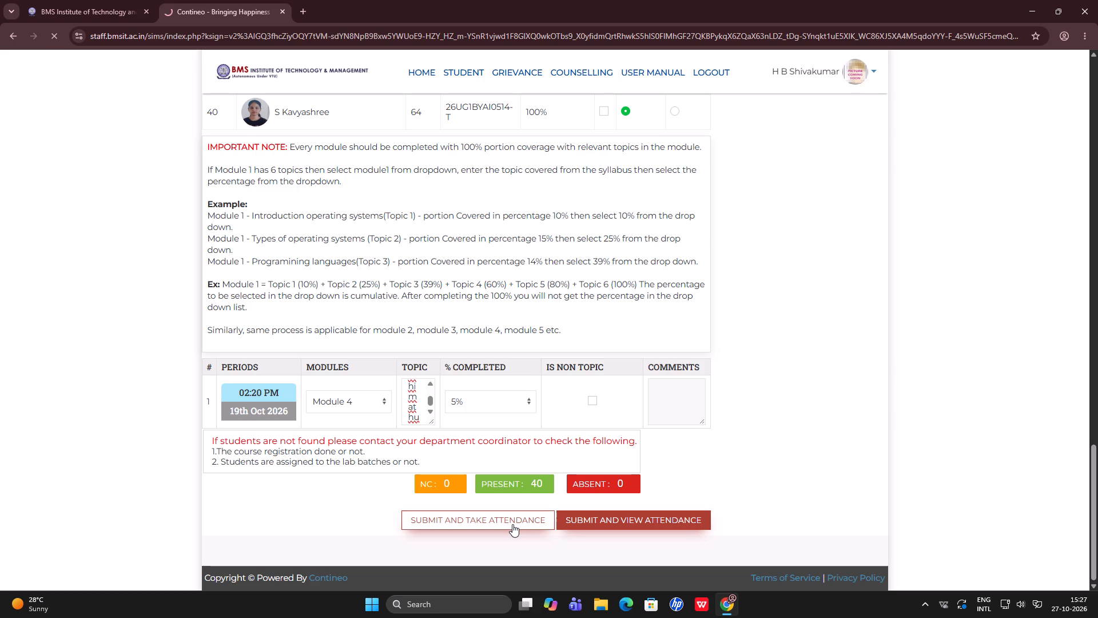
Return to the course overview with the Samskrutika Kannada section cards.
{"action": "scroll", "coordinate": [512, 526], "scroll_direction": "down", "scroll_amount": 10}
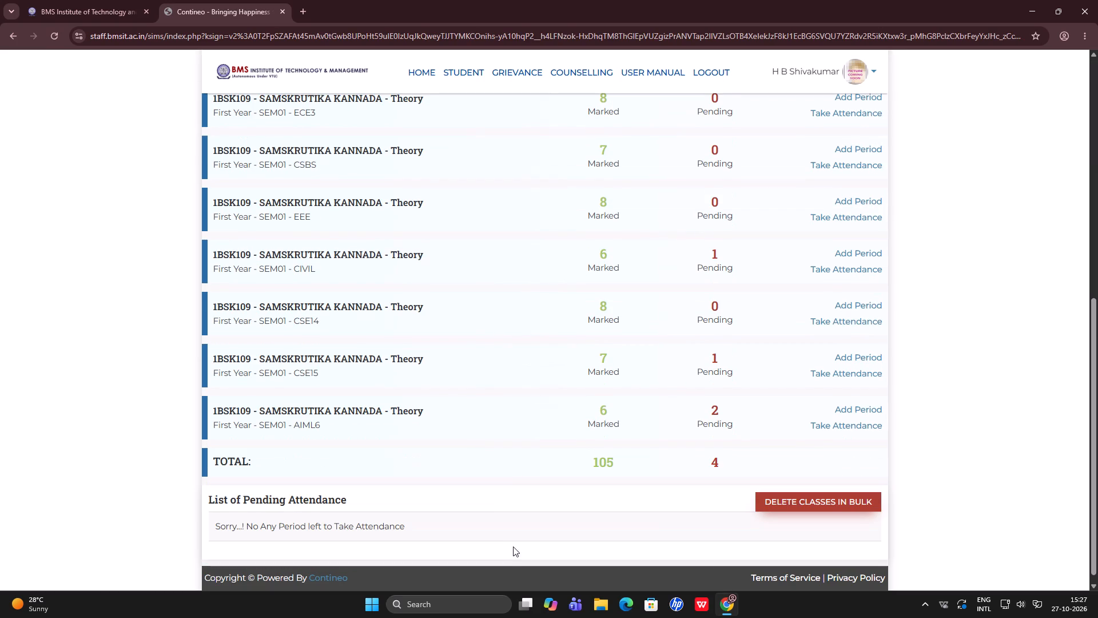
{"action": "scroll", "coordinate": [513, 546], "scroll_direction": "down", "scroll_amount": 3}
{"action": "left_click", "coordinate": [13, 34]}
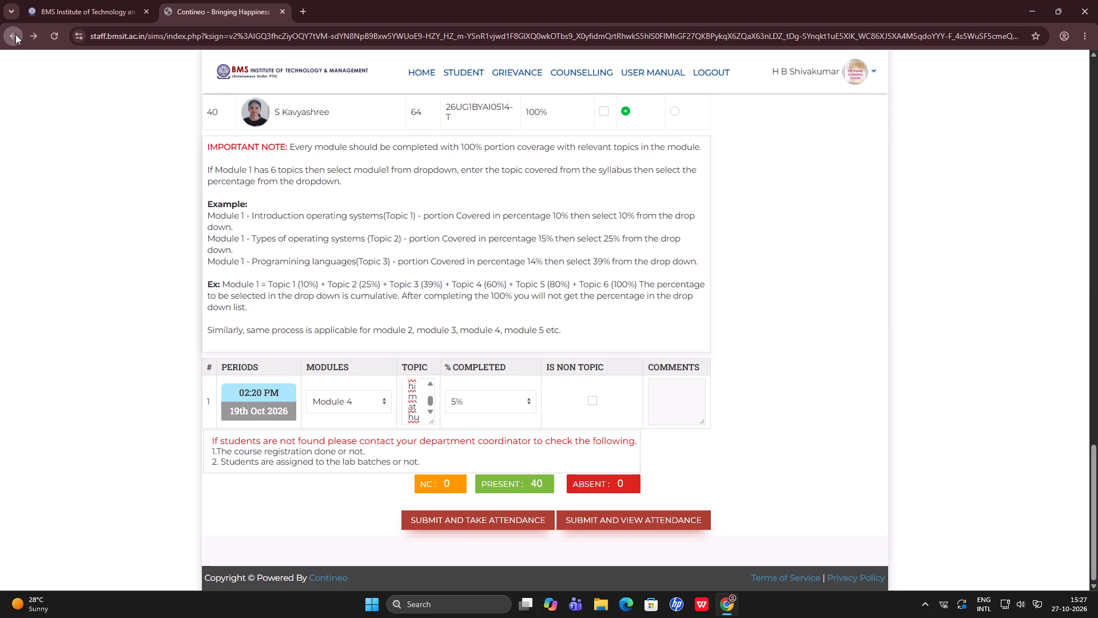
{"action": "left_click", "coordinate": [15, 34]}
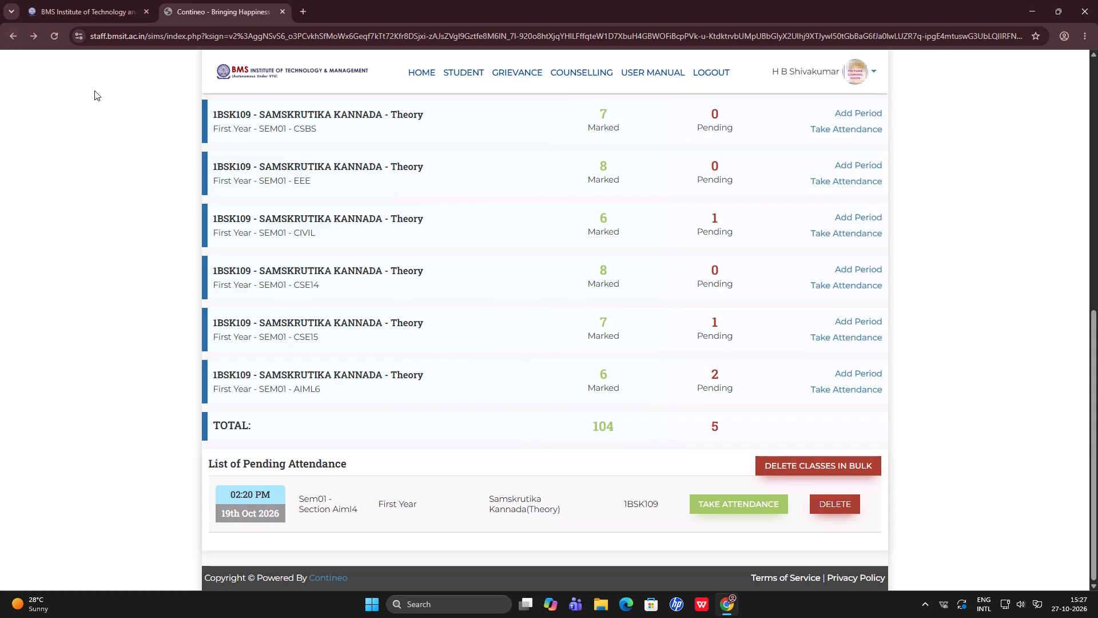
{"action": "left_click", "coordinate": [13, 32]}
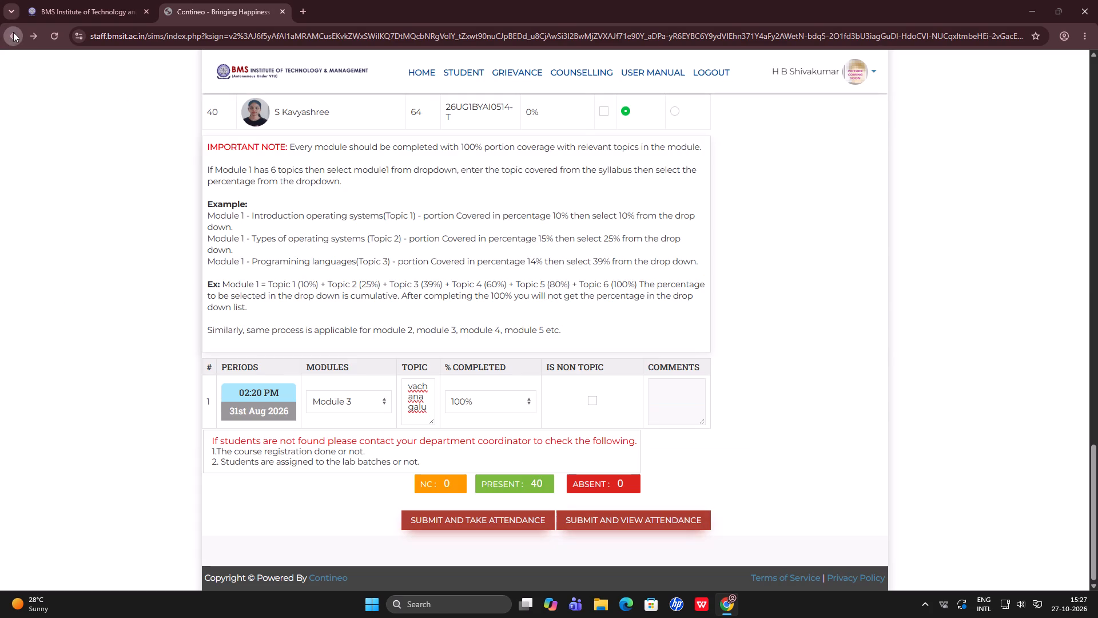
{"action": "left_click", "coordinate": [11, 30]}
{"action": "left_click", "coordinate": [11, 29]}
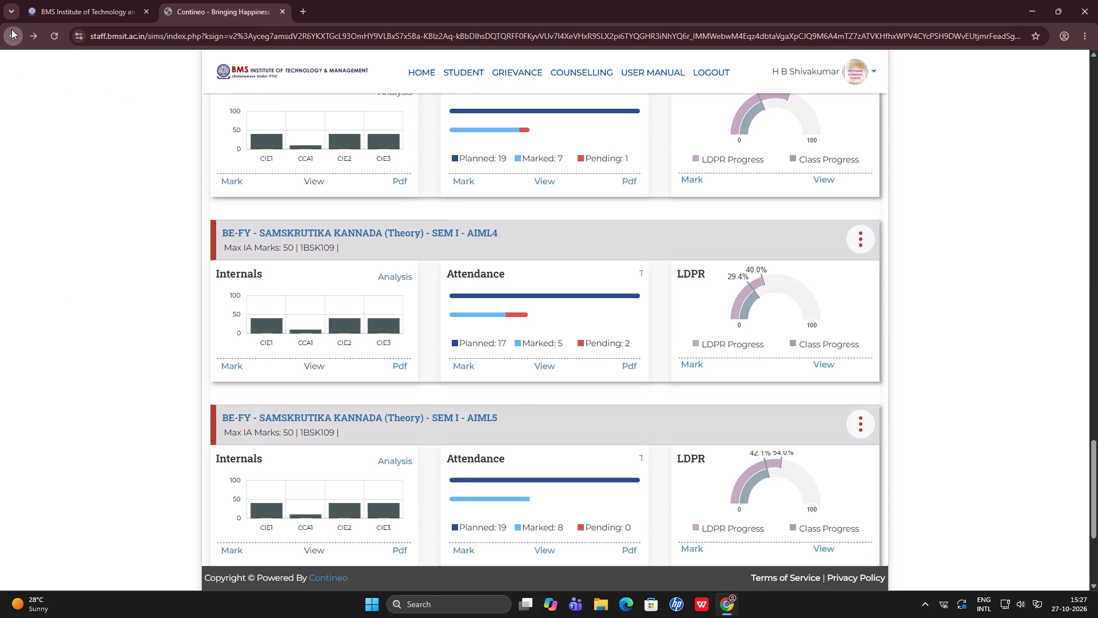
Open attendance marking for the AIML6 section and its pending 17th Sep 2026 period.
{"action": "scroll", "coordinate": [546, 349], "scroll_direction": "down", "scroll_amount": 7}
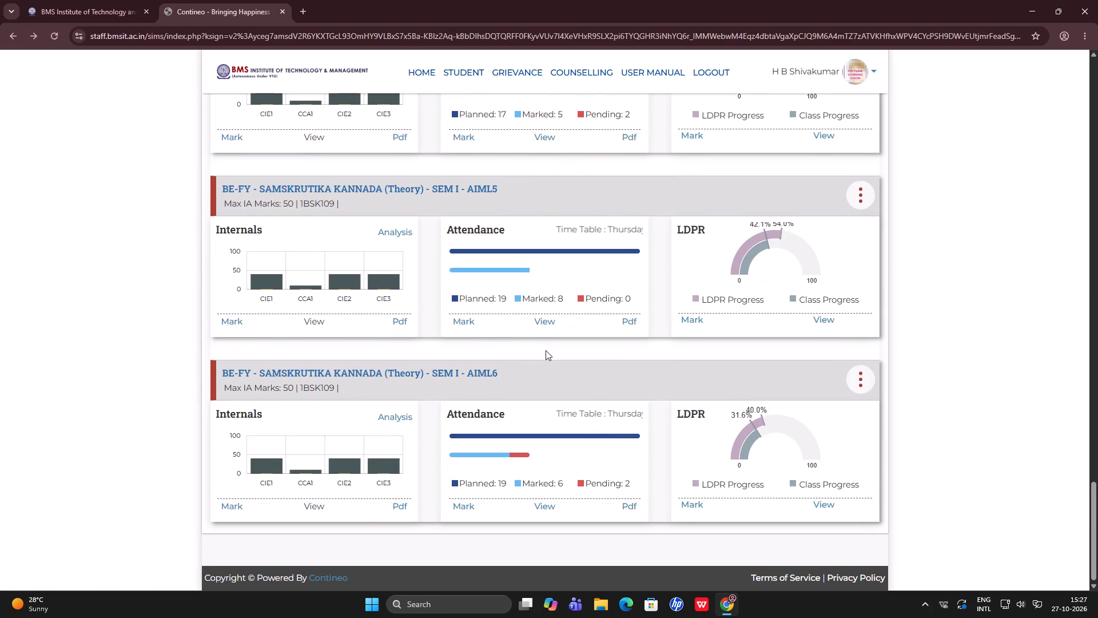
{"action": "scroll", "coordinate": [546, 350], "scroll_direction": "down", "scroll_amount": 4}
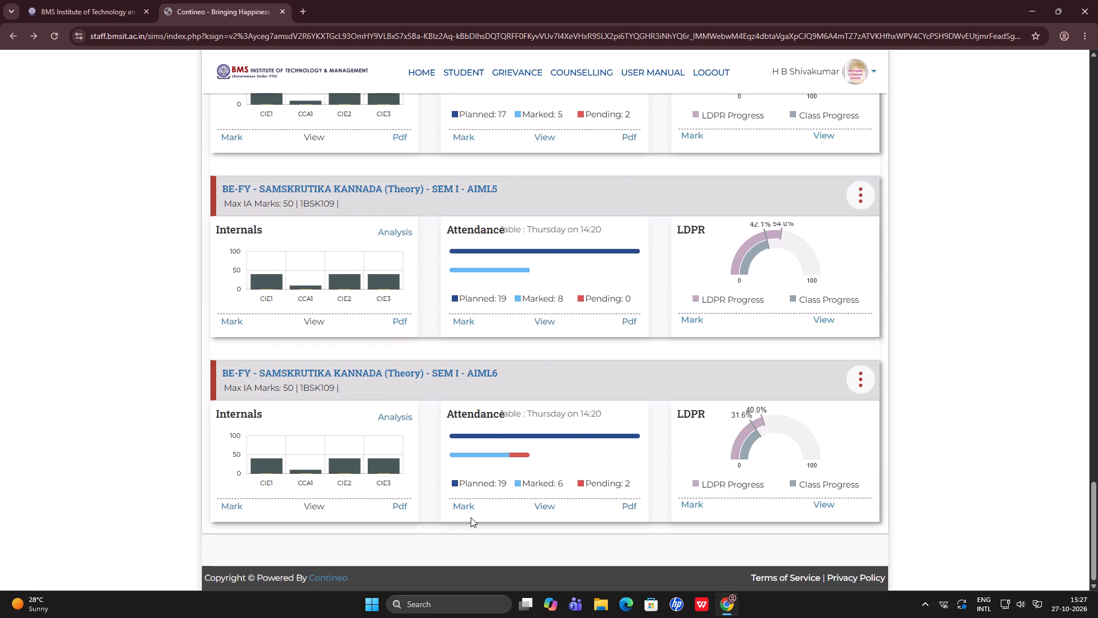
{"action": "left_click", "coordinate": [463, 507]}
{"action": "scroll", "coordinate": [463, 502], "scroll_direction": "down", "scroll_amount": 4}
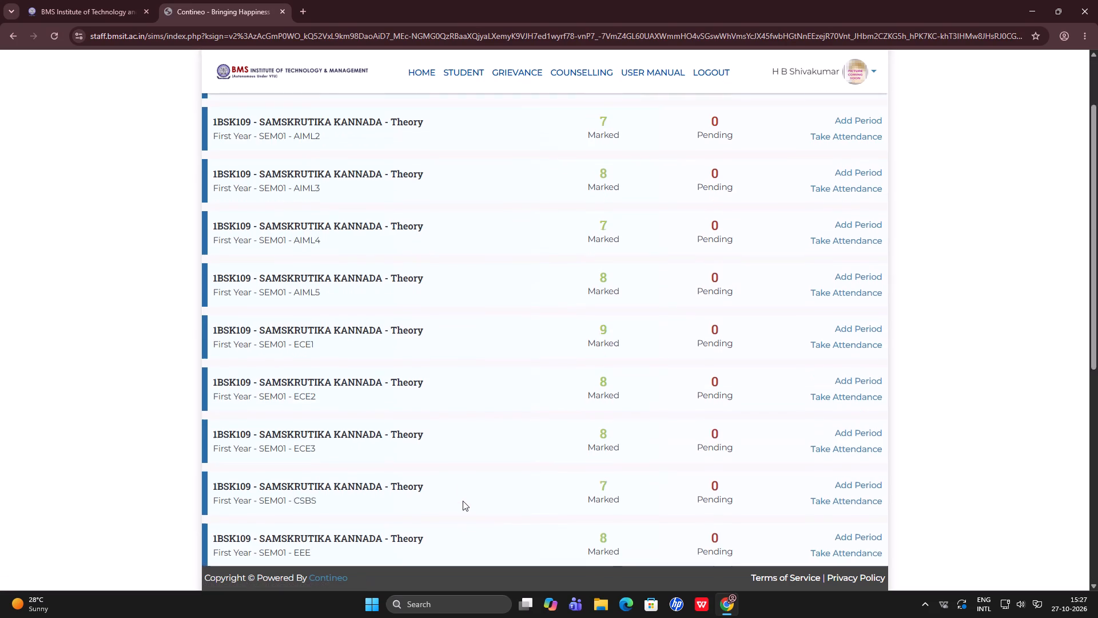
{"action": "scroll", "coordinate": [463, 501], "scroll_direction": "down", "scroll_amount": 12}
{"action": "left_click", "coordinate": [708, 447]}
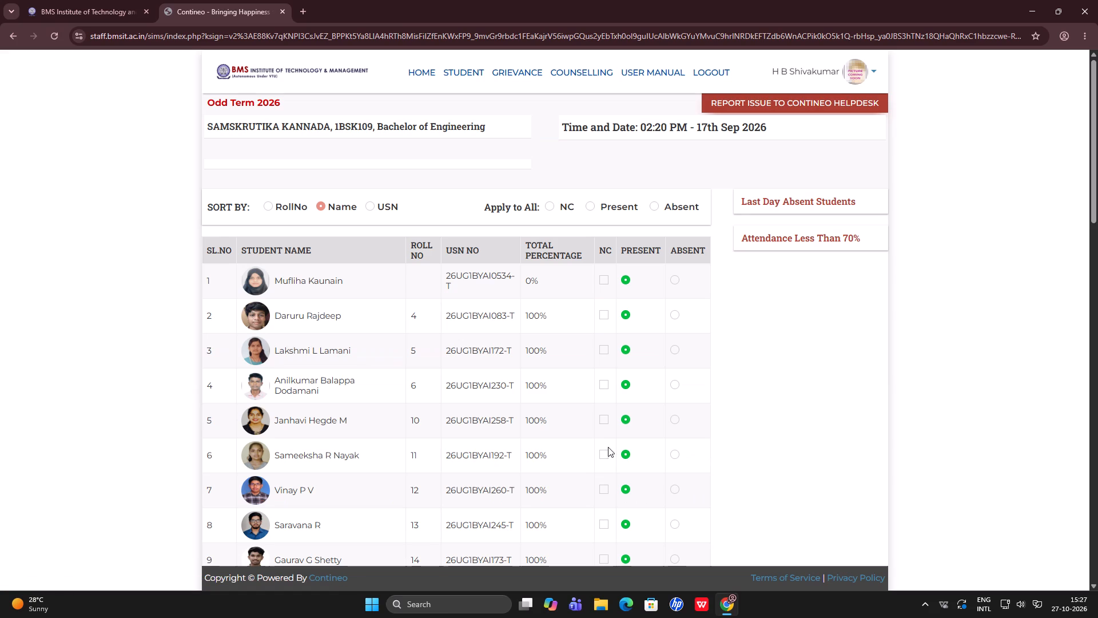
Set the 17th Sep 2026 AIML6 period to Module 3 with the topic "makutimana kagga".
{"action": "scroll", "coordinate": [608, 447], "scroll_direction": "down", "scroll_amount": 20}
{"action": "scroll", "coordinate": [608, 447], "scroll_direction": "down", "scroll_amount": 1}
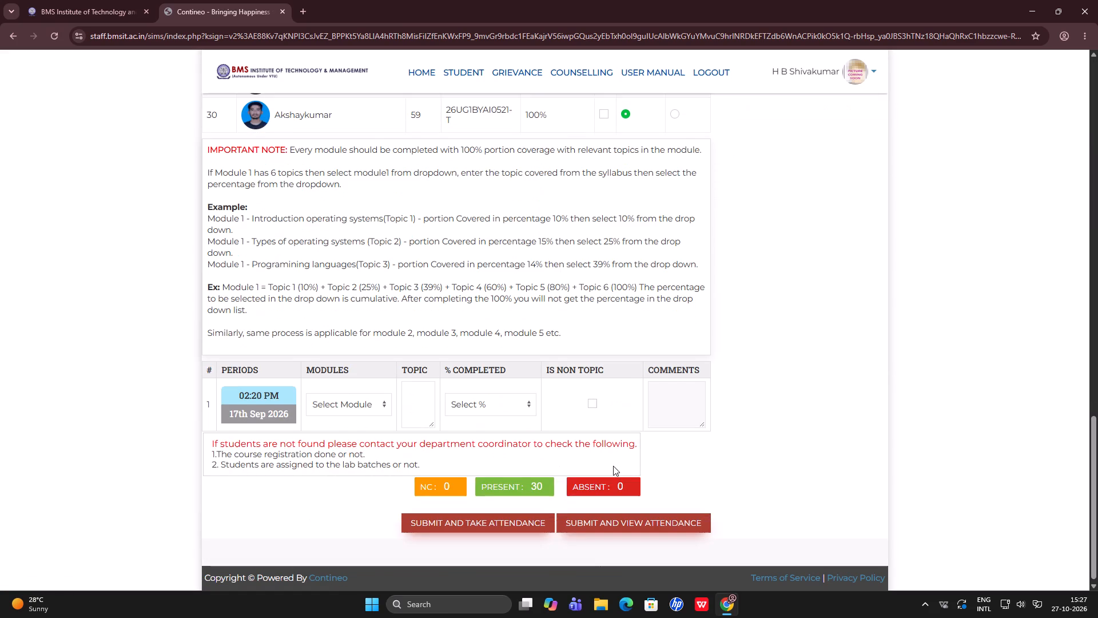
{"action": "left_click_drag", "start_coordinate": [381, 401], "coordinate": [385, 406]}
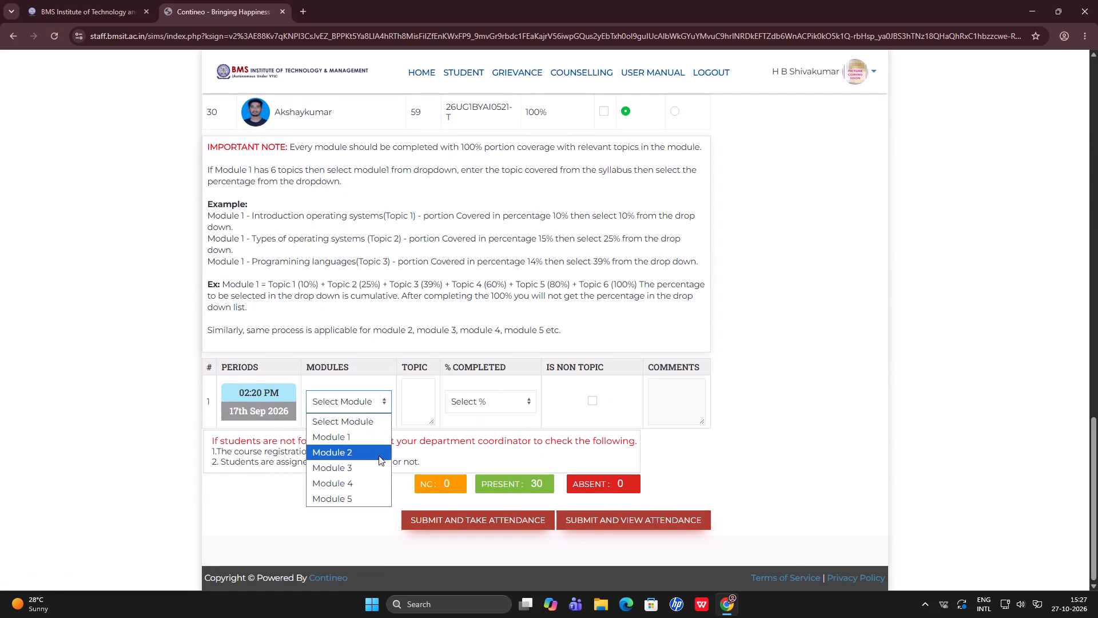
{"action": "left_click", "coordinate": [377, 465]}
{"action": "left_click", "coordinate": [410, 402]}
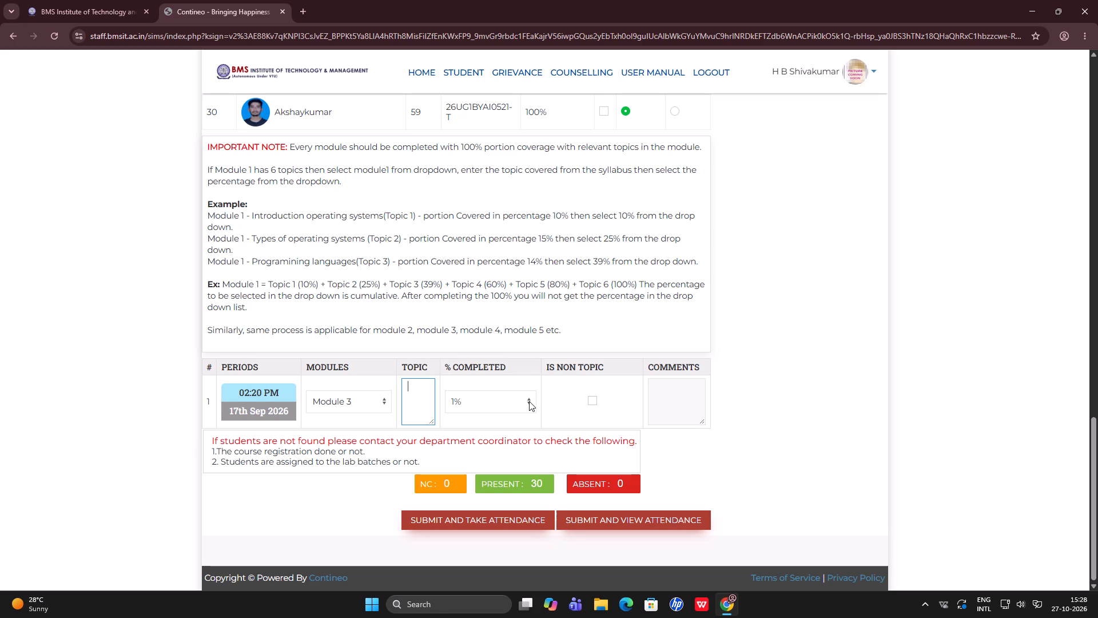
{"action": "type", "text": "mak"}
{"action": "type", "text": "utimana"}
{"action": "key", "text": "space"}
{"action": "key", "text": "k"}
{"action": "type", "text": "agga"}
Set the period's completed percentage to 100% and submit the 17th Sep 2026 AIML6 attendance with all students present.
{"action": "left_click", "coordinate": [529, 402]}
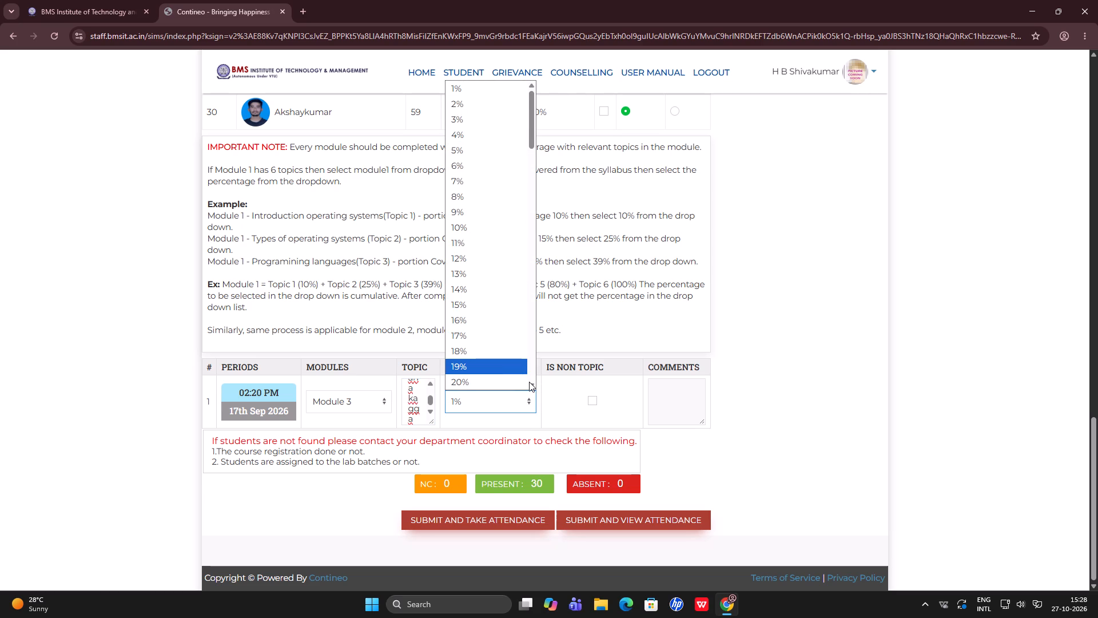
{"action": "double_click", "coordinate": [530, 382]}
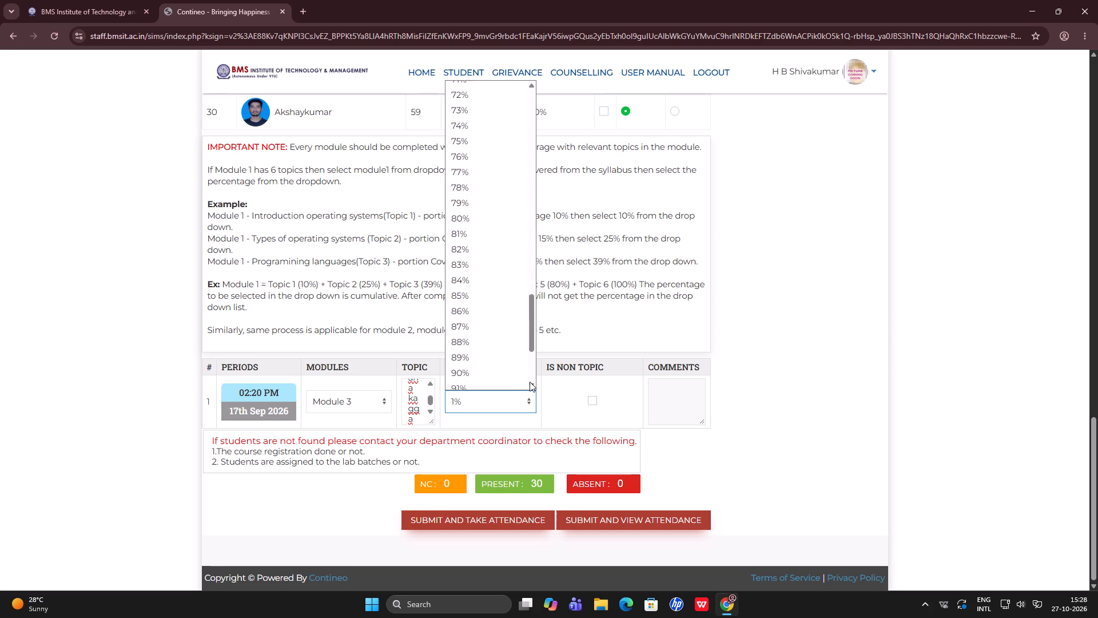
{"action": "left_click", "coordinate": [508, 374]}
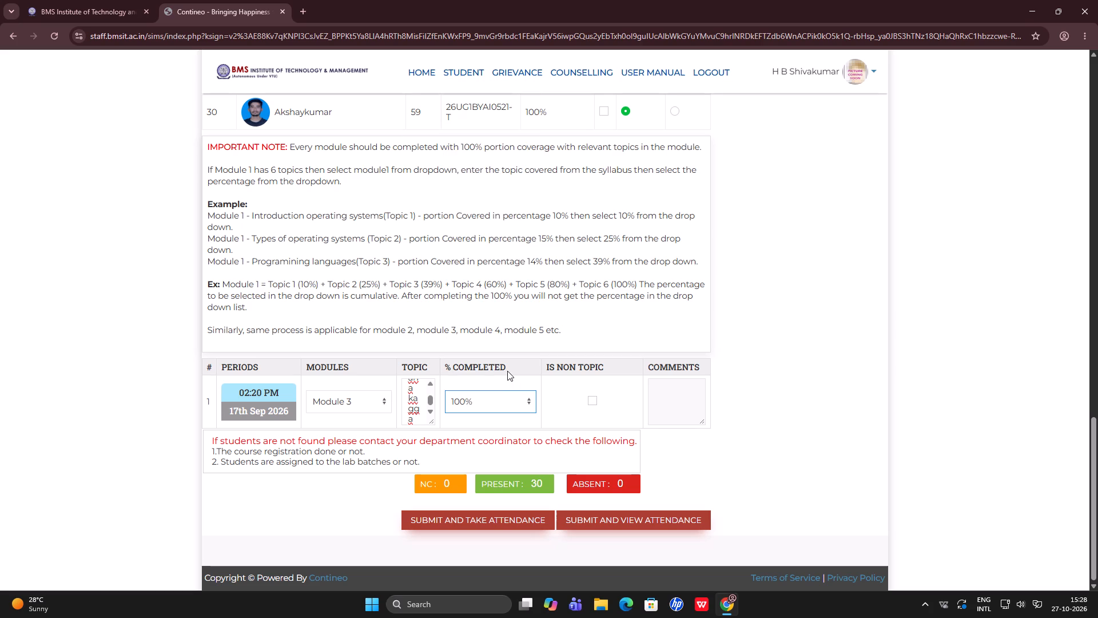
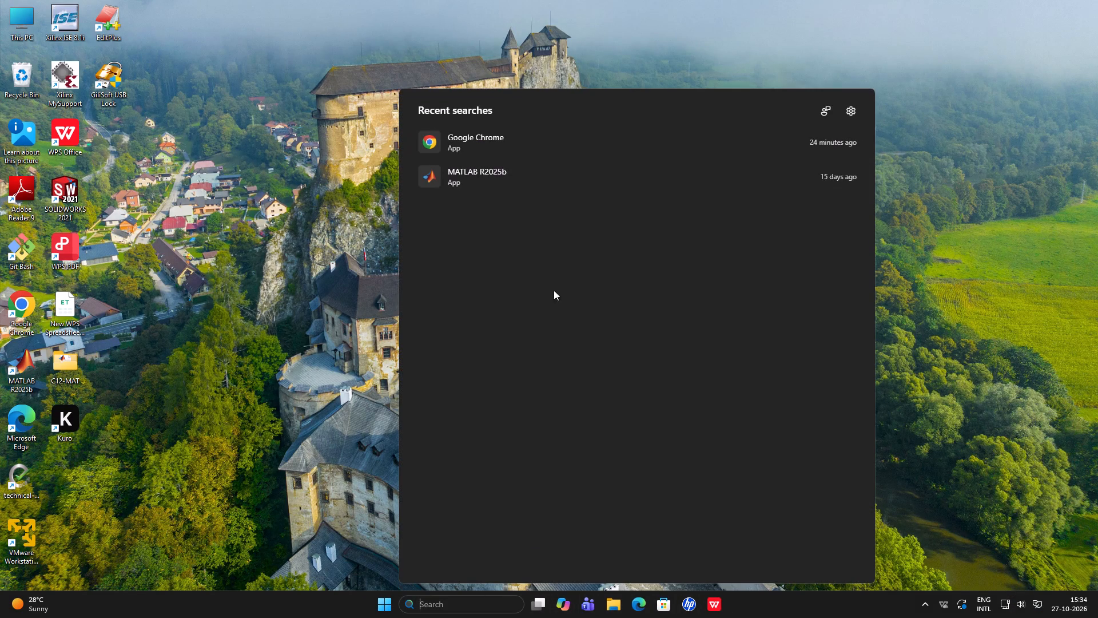
{"action": "left_click", "coordinate": [496, 153]}
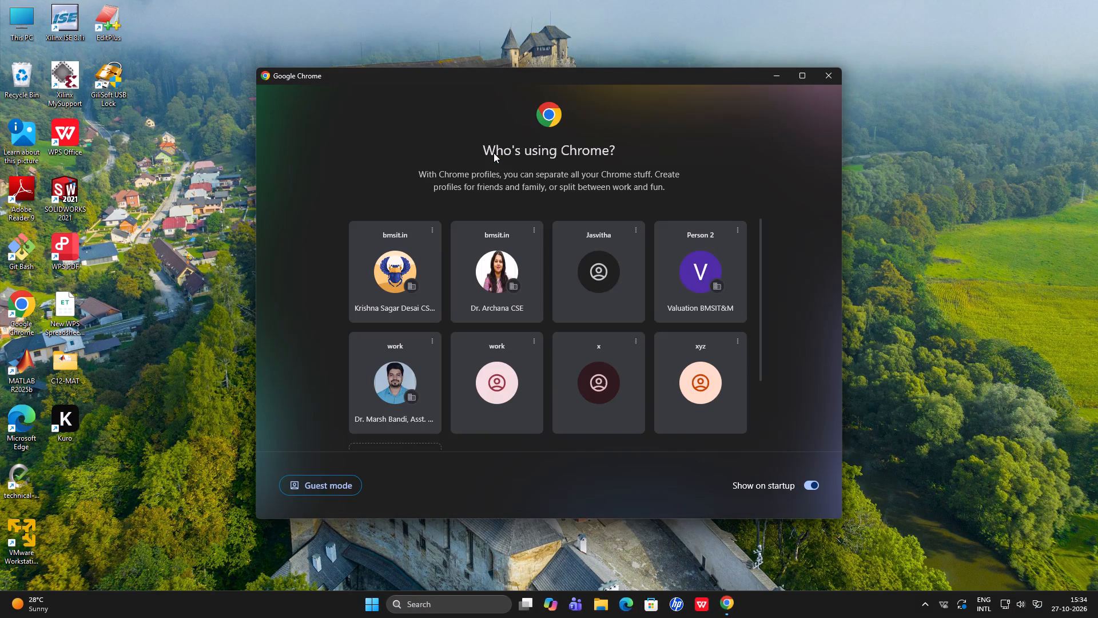
{"action": "scroll", "coordinate": [678, 233], "scroll_direction": "down", "scroll_amount": 1}
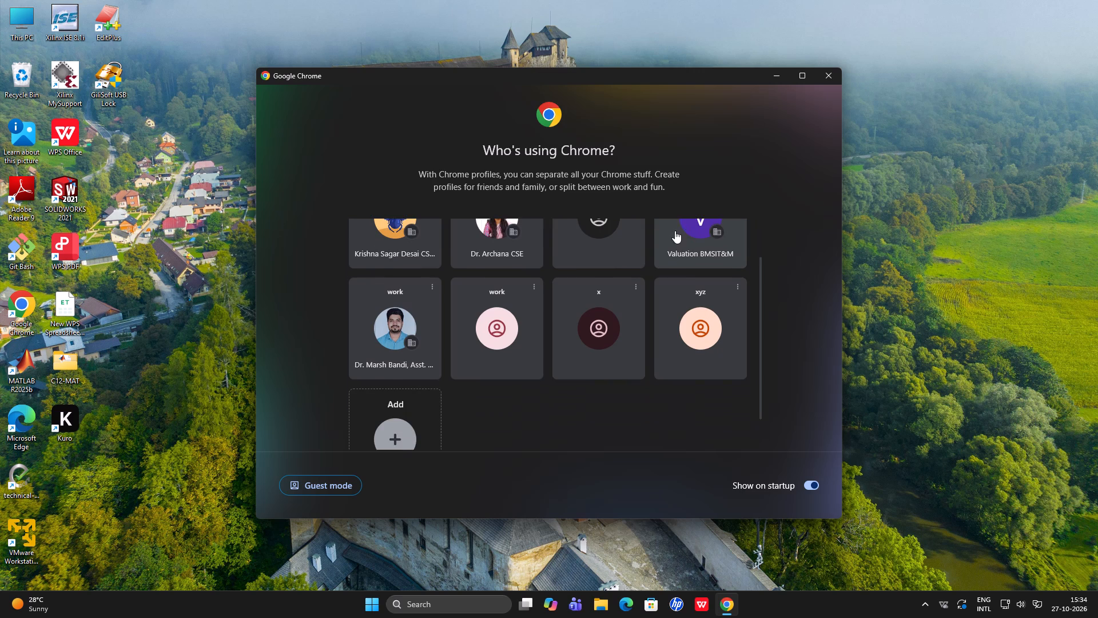
{"action": "scroll", "coordinate": [675, 231], "scroll_direction": "down", "scroll_amount": 4}
{"action": "scroll", "coordinate": [666, 225], "scroll_direction": "up", "scroll_amount": 7}
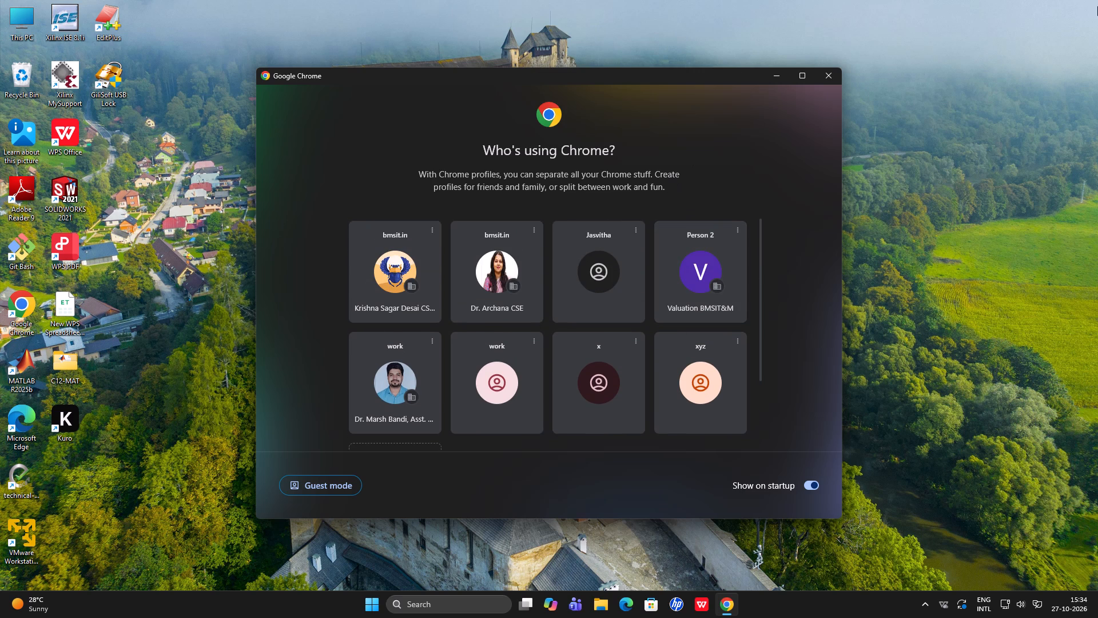
{"action": "left_click", "coordinate": [823, 77]}
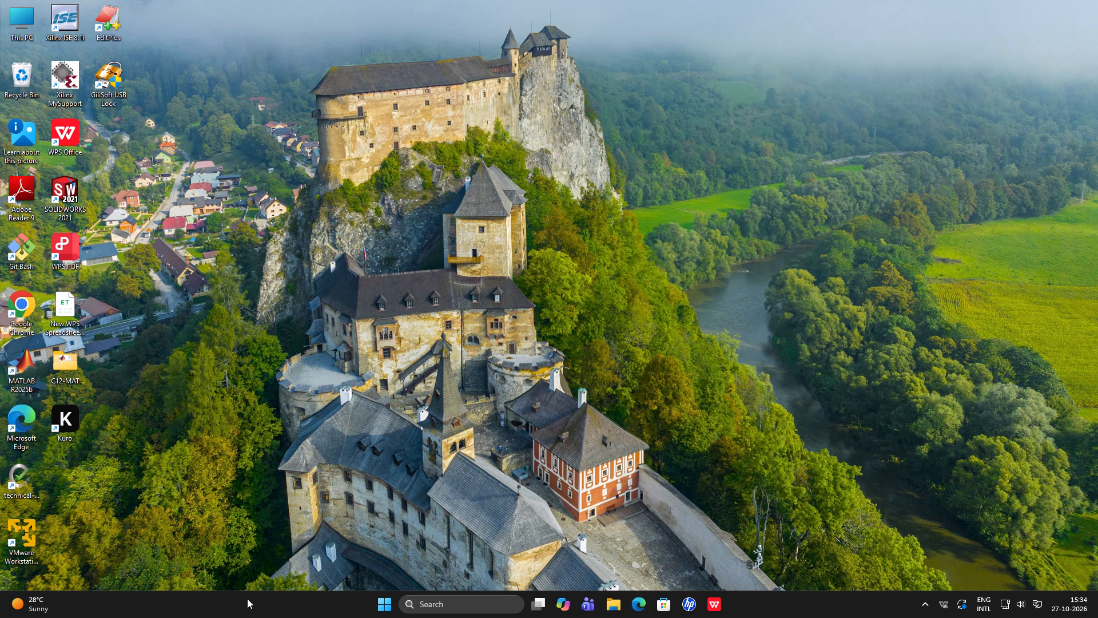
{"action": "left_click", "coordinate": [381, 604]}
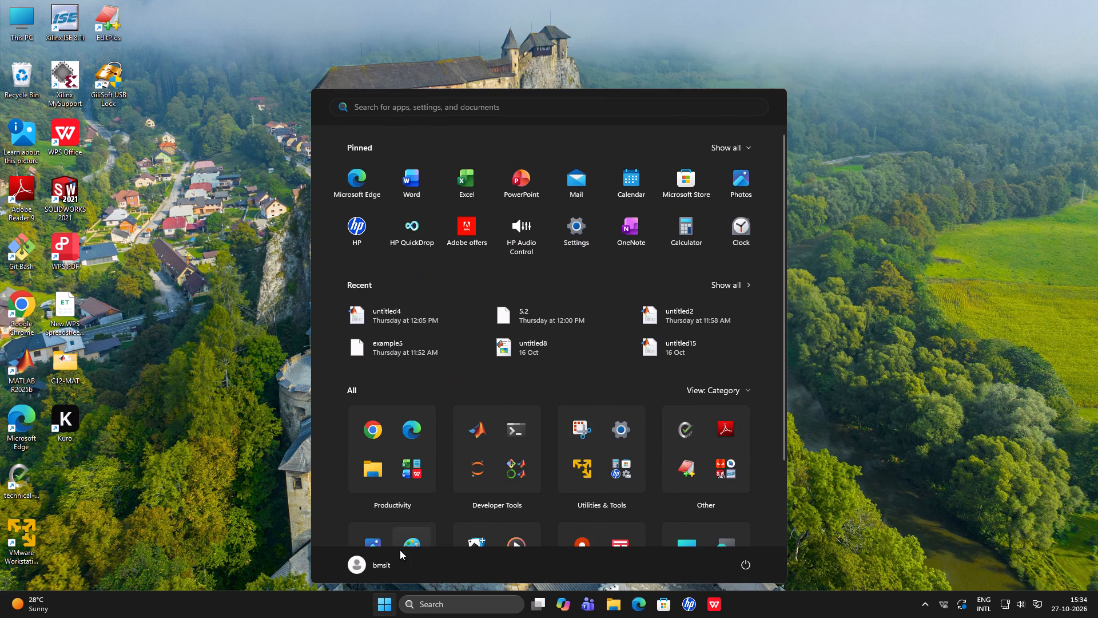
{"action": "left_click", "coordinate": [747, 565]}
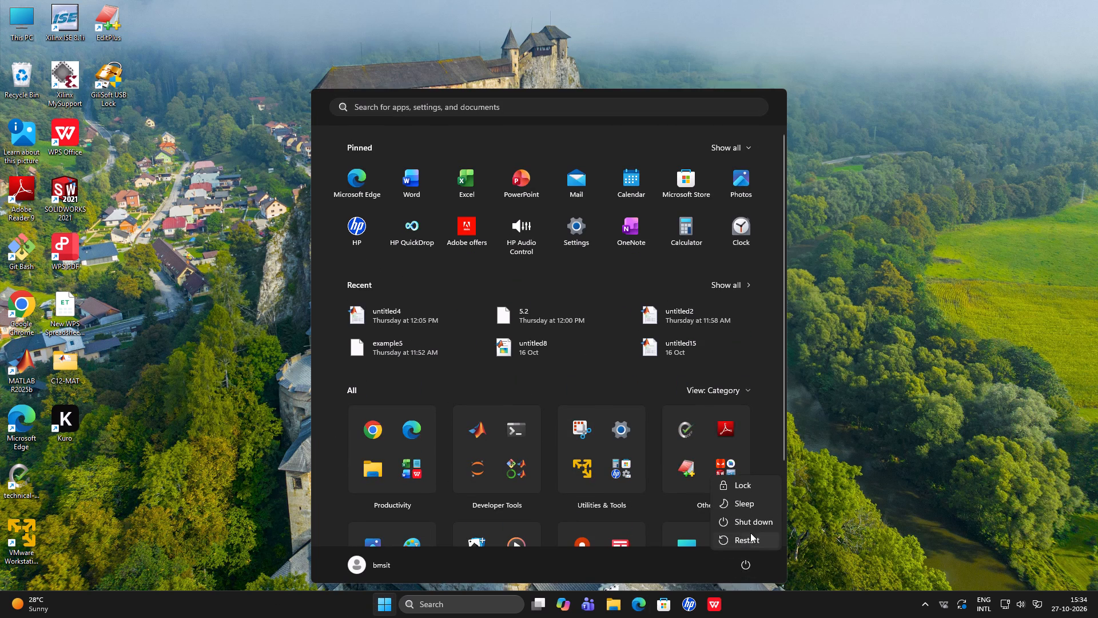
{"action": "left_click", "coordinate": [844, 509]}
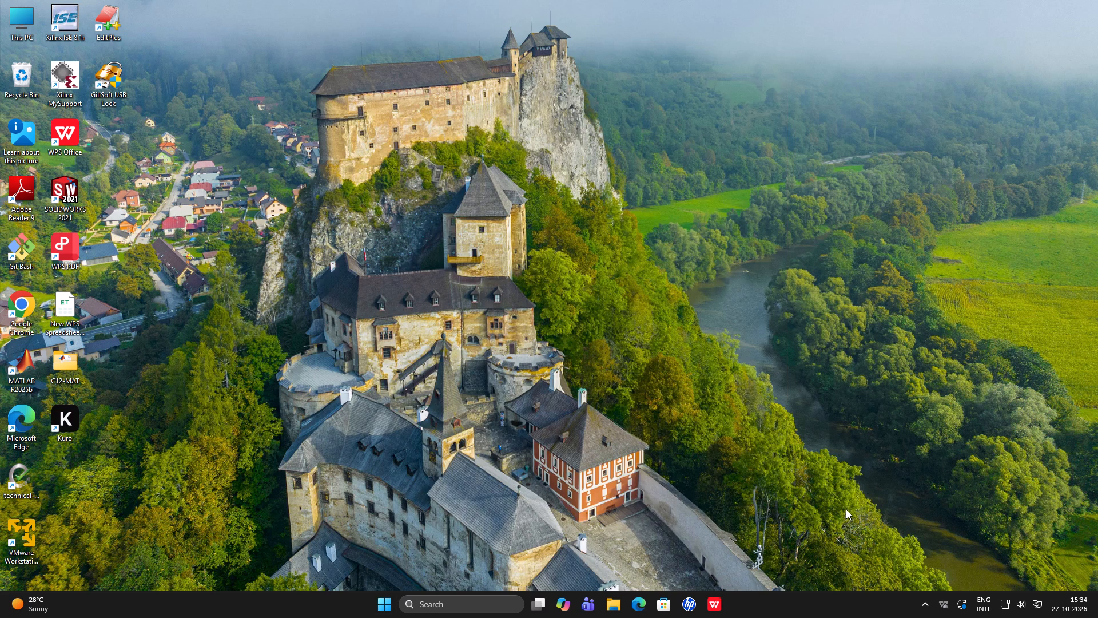
Launch Google Chrome again to check the profile chooser down to the end of its list, and close it.
{"action": "left_click", "coordinate": [462, 608]}
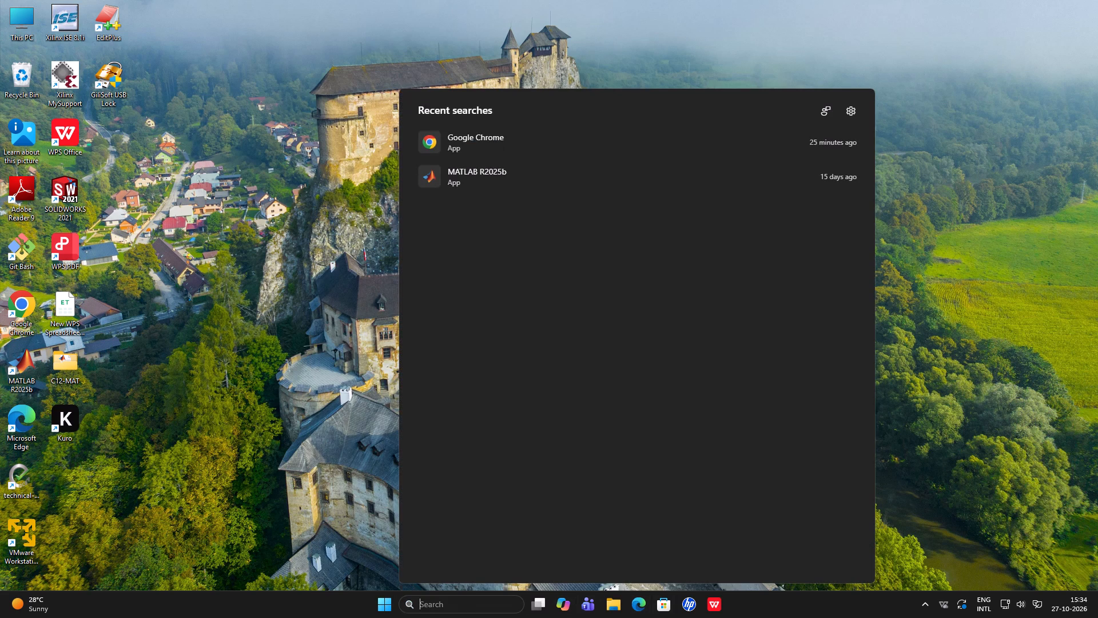
{"action": "left_click", "coordinate": [579, 154]}
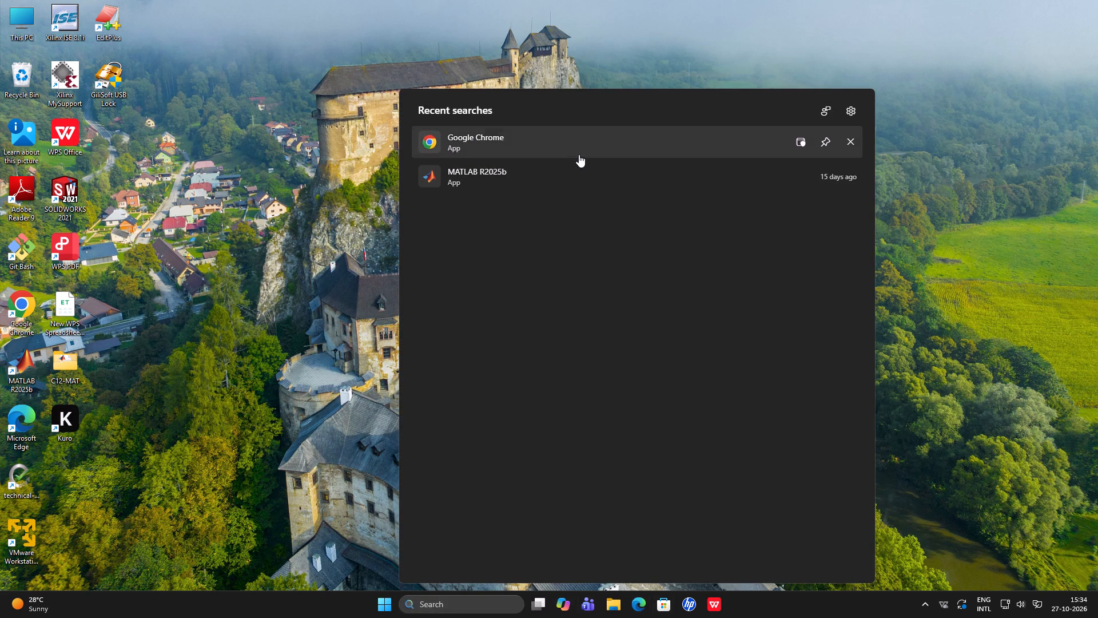
{"action": "scroll", "coordinate": [620, 193], "scroll_direction": "down", "scroll_amount": 2}
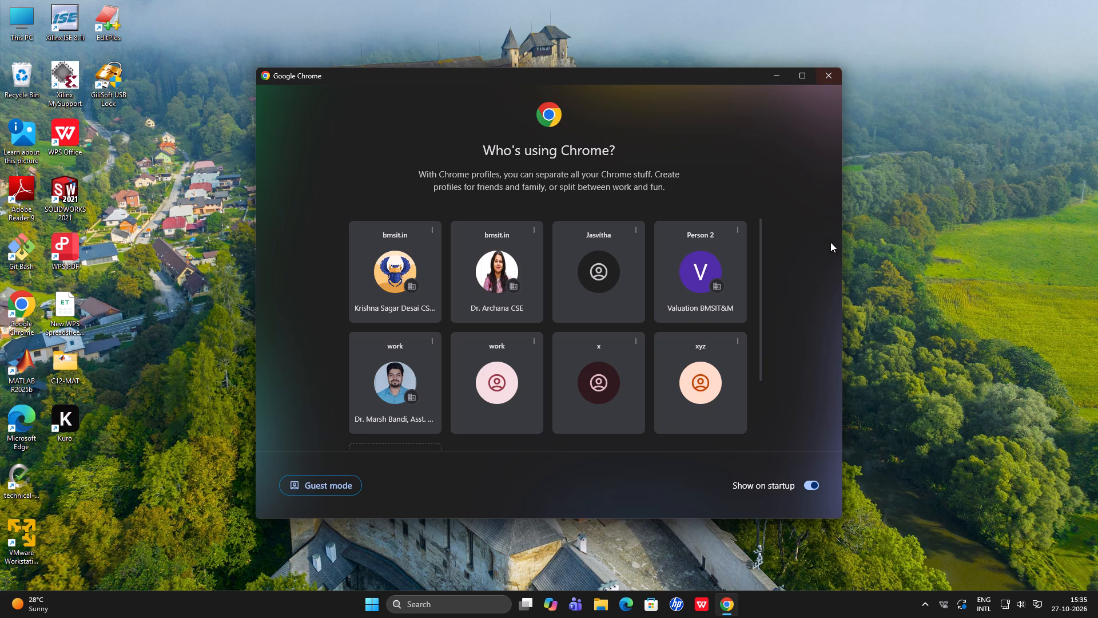
{"action": "scroll", "coordinate": [833, 263], "scroll_direction": "down", "scroll_amount": 4}
{"action": "scroll", "coordinate": [761, 411], "scroll_direction": "down", "scroll_amount": 8}
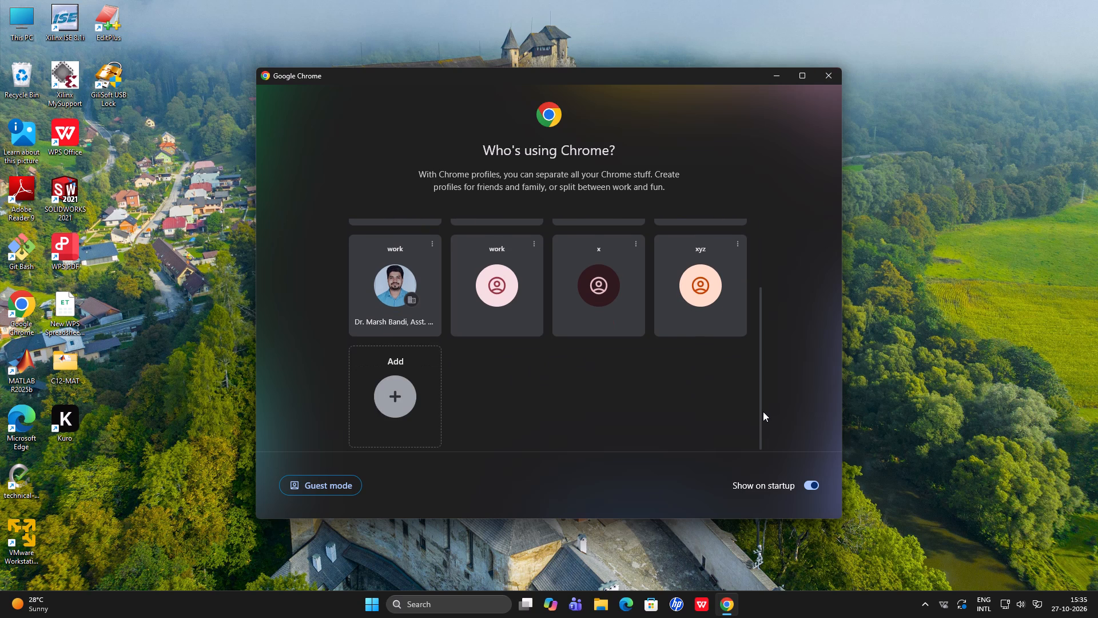
{"action": "left_click", "coordinate": [825, 74]}
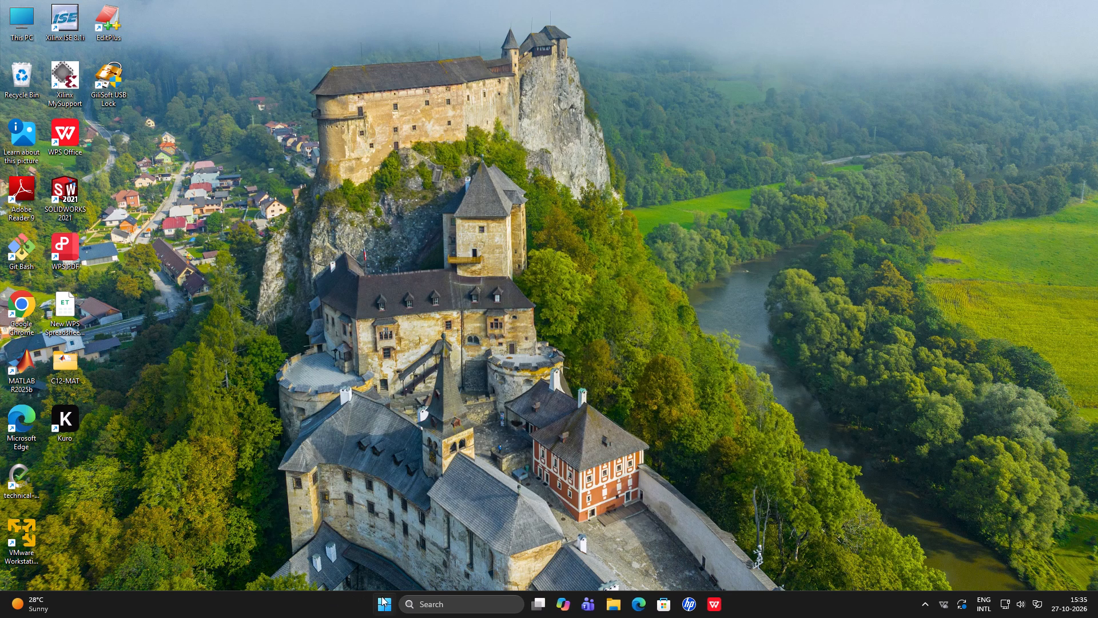
Shut down the computer from Windows.
{"action": "left_click", "coordinate": [381, 598]}
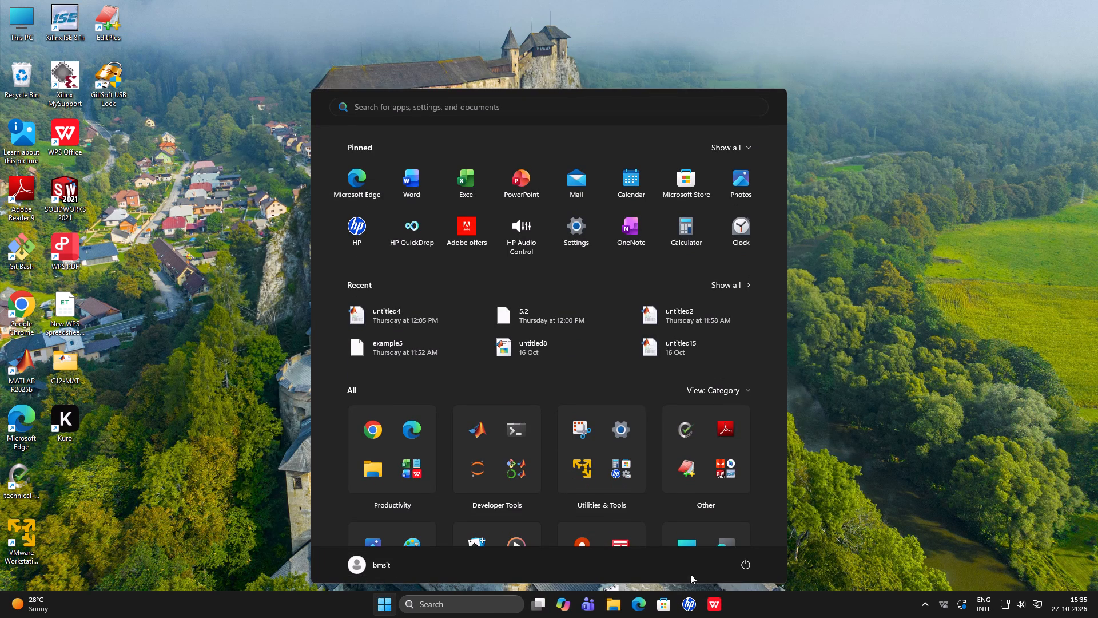
{"action": "left_click", "coordinate": [746, 560]}
{"action": "left_click", "coordinate": [746, 519]}
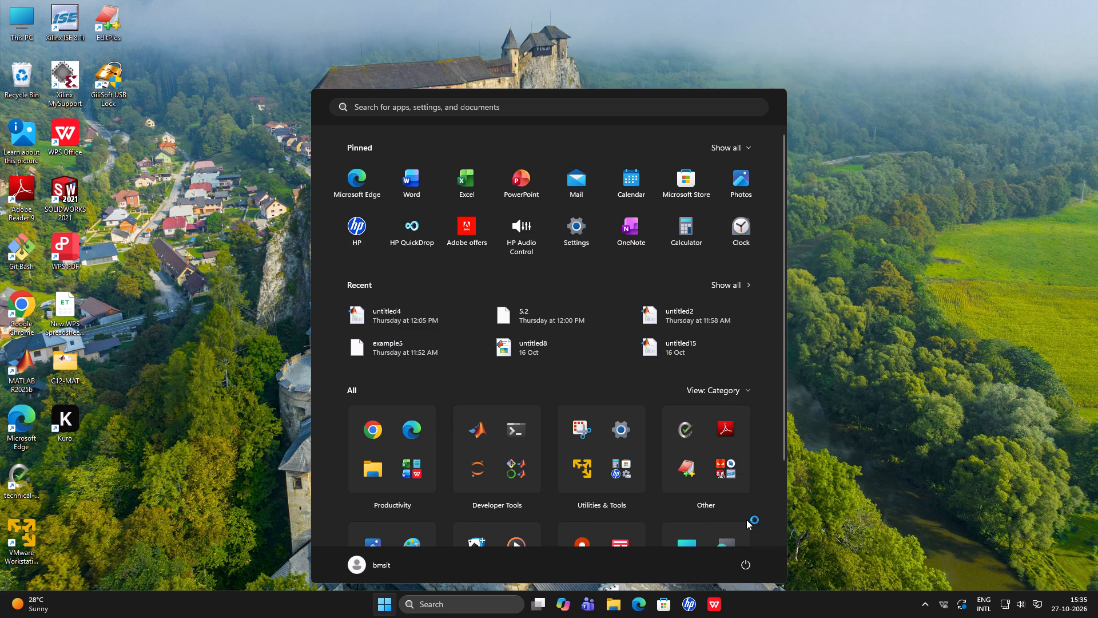